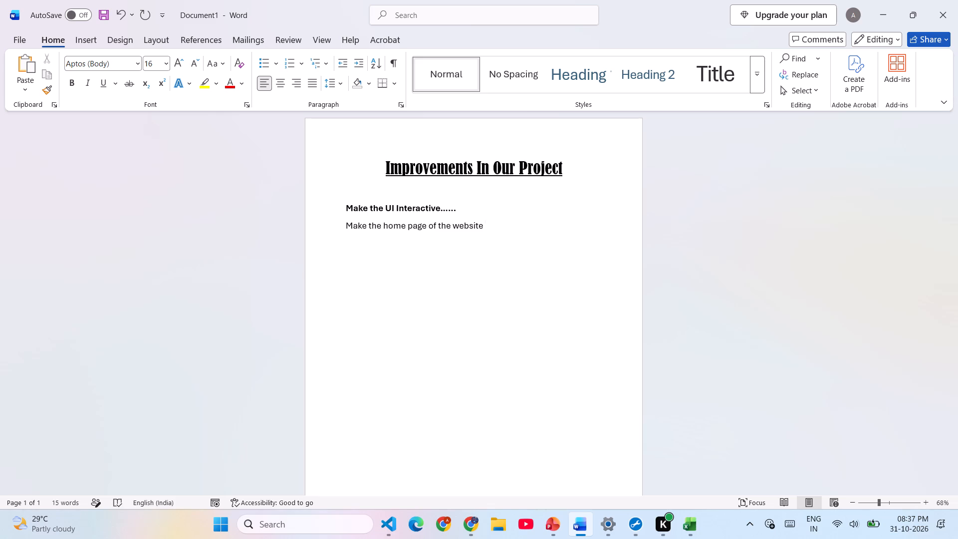
{"action": "type", "text": "look like"}
{"action": "key", "text": "space"}
{"action": "type", "text": "this"}
{"action": "key", "text": "Return"}
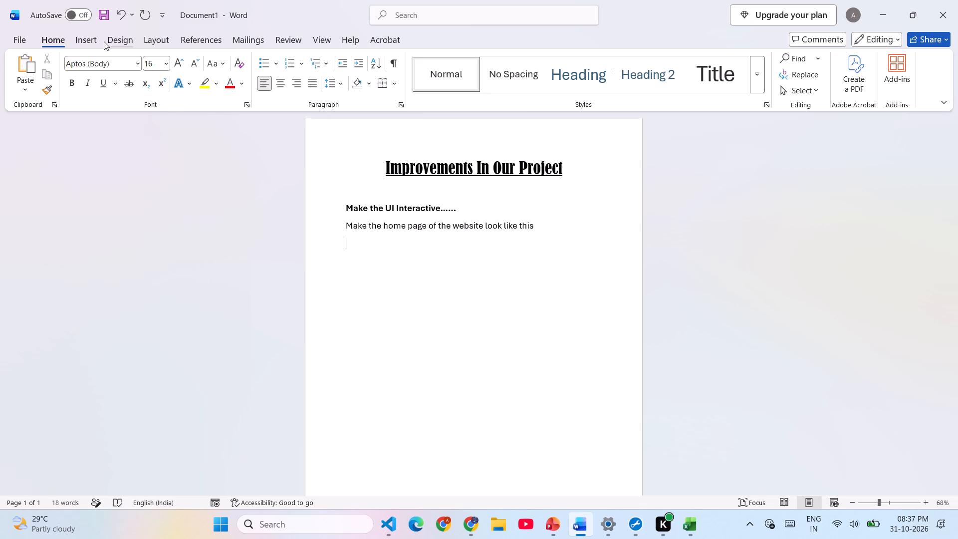
{"action": "left_click", "coordinate": [109, 37]}
{"action": "left_click", "coordinate": [87, 39]}
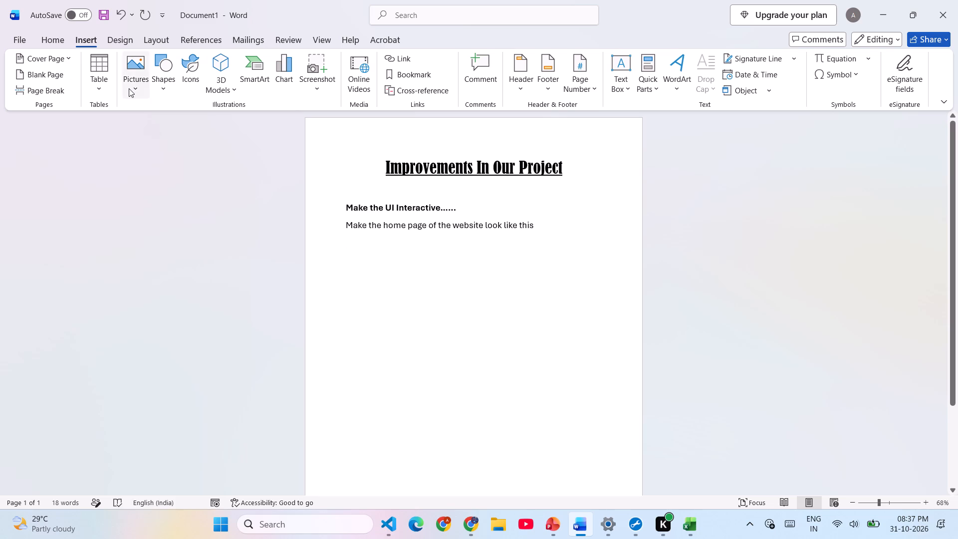
{"action": "left_click", "coordinate": [129, 88]}
{"action": "left_click", "coordinate": [173, 126]}
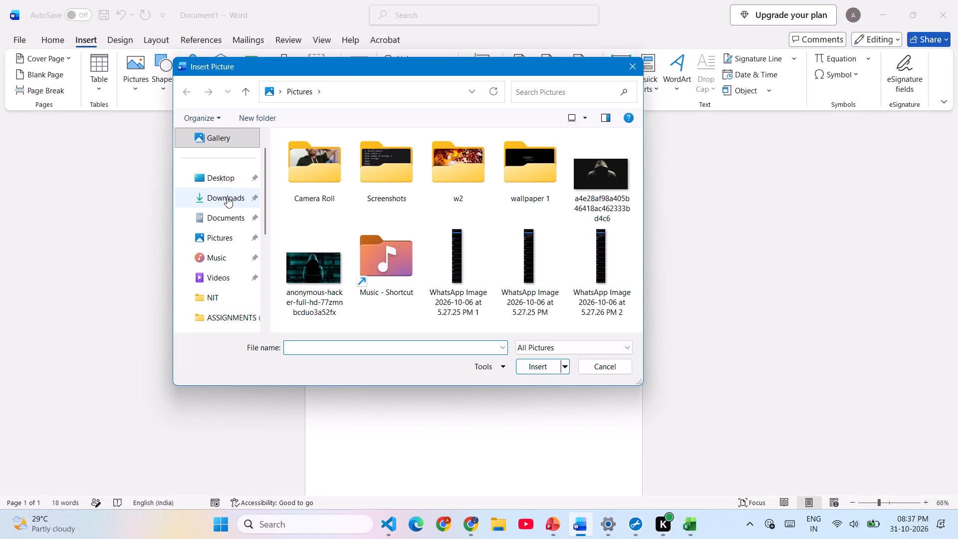
{"action": "left_click", "coordinate": [215, 241]}
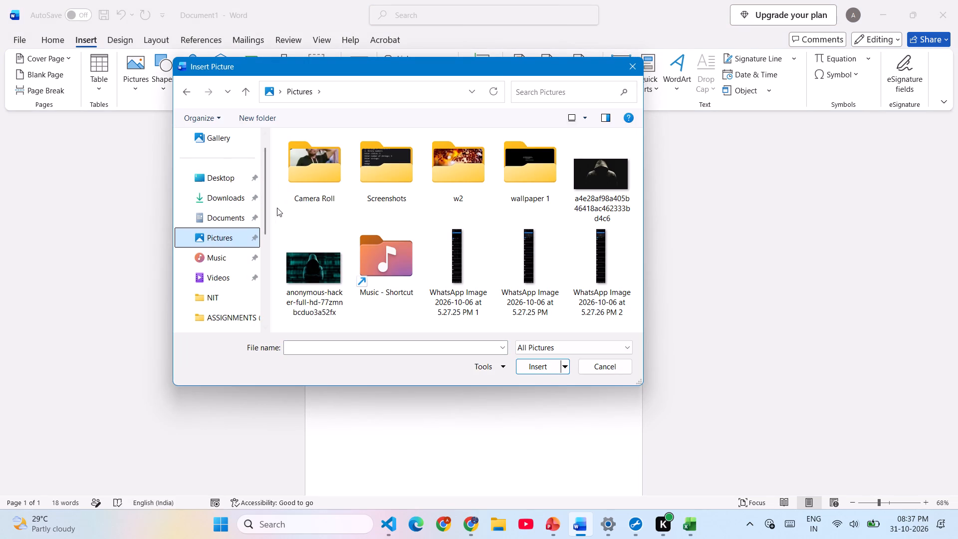
{"action": "triple_click", "coordinate": [214, 235]}
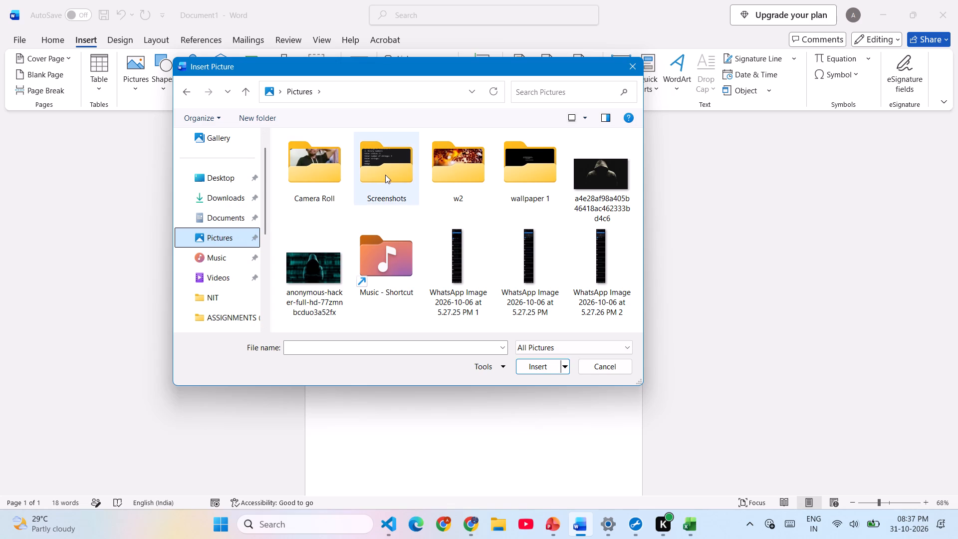
{"action": "double_click", "coordinate": [385, 175]}
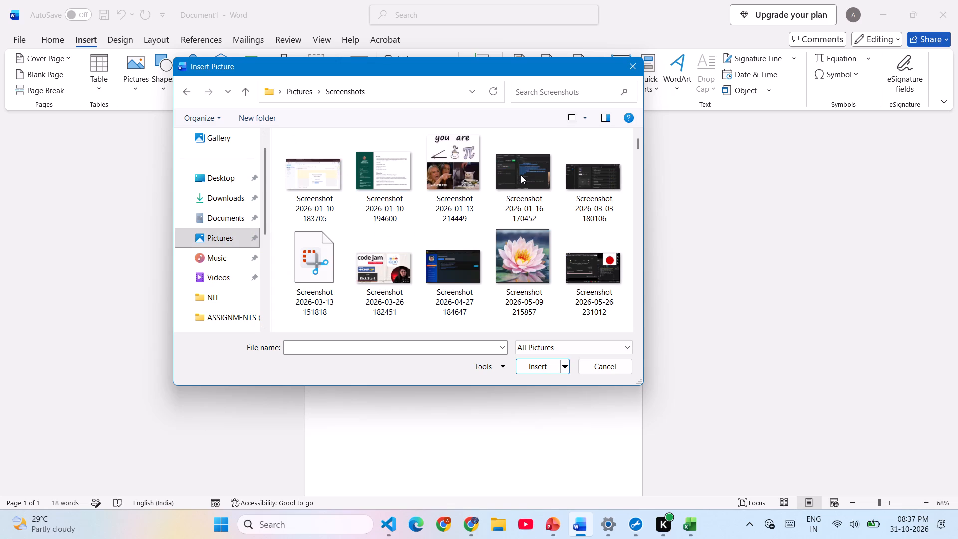
{"action": "scroll", "coordinate": [371, 211], "scroll_direction": "up", "scroll_amount": 6}
{"action": "scroll", "coordinate": [371, 212], "scroll_direction": "down", "scroll_amount": 14}
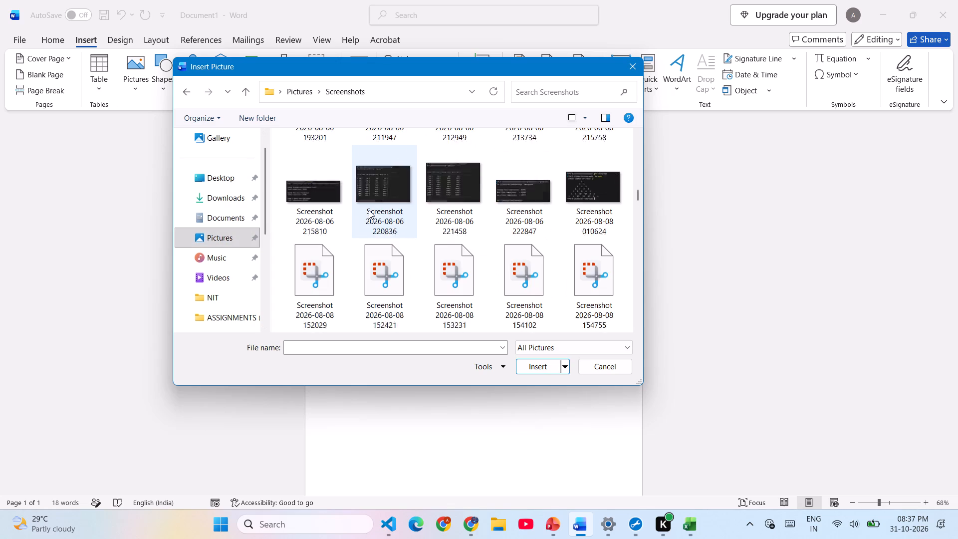
{"action": "scroll", "coordinate": [369, 210], "scroll_direction": "down", "scroll_amount": 19}
{"action": "scroll", "coordinate": [364, 199], "scroll_direction": "down", "scroll_amount": 20}
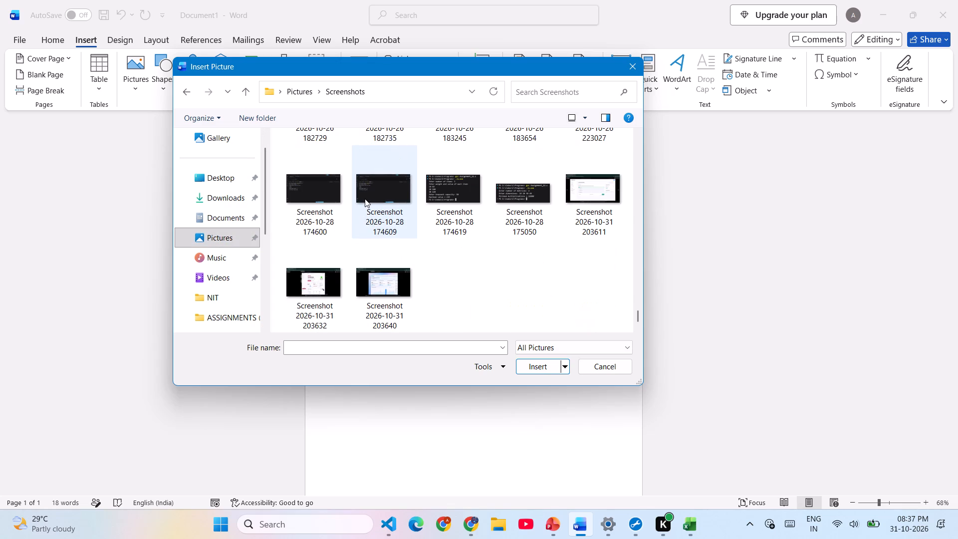
{"action": "scroll", "coordinate": [365, 199], "scroll_direction": "down", "scroll_amount": 10}
{"action": "left_click", "coordinate": [487, 285]}
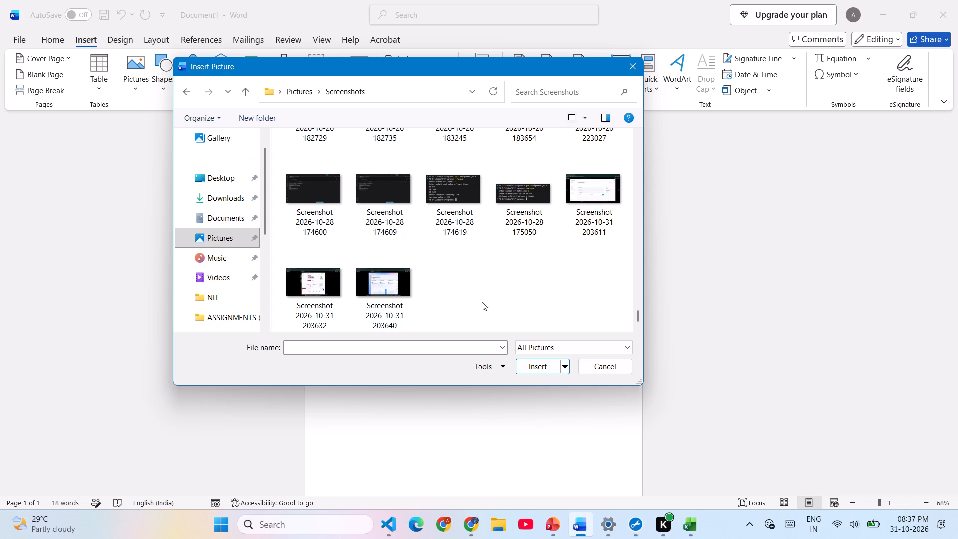
{"action": "left_click", "coordinate": [322, 286]}
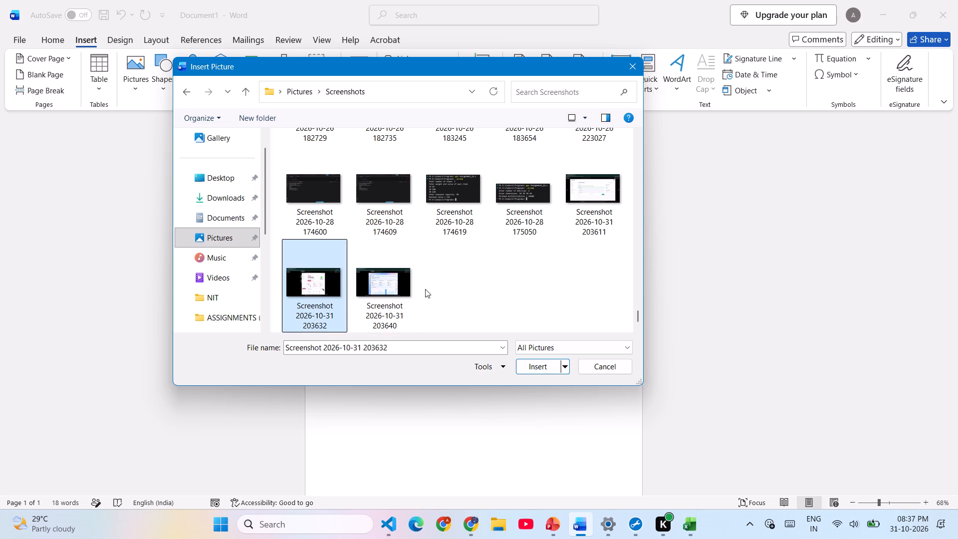
{"action": "left_click", "coordinate": [385, 284], "text": "ctrl"}
{"action": "left_click", "coordinate": [537, 367]}
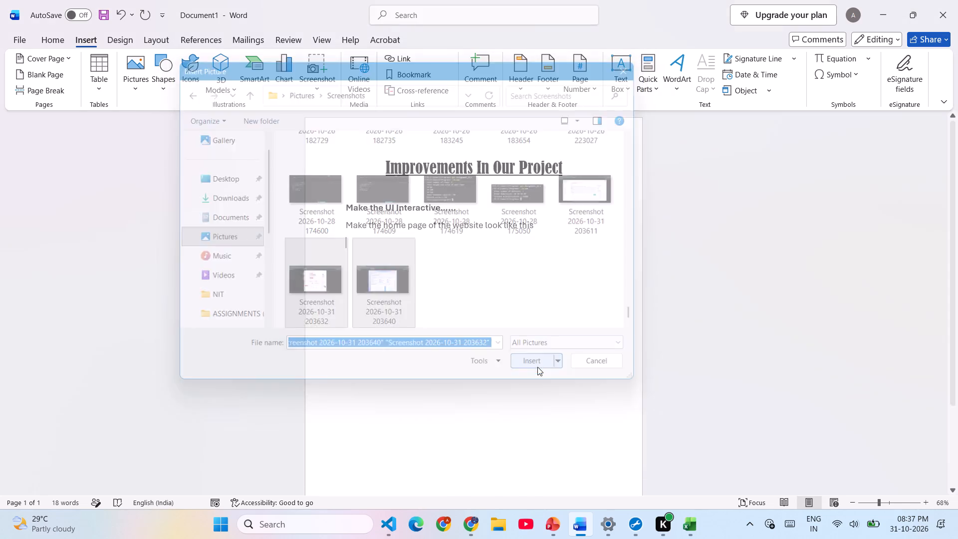
Crop the first inserted screenshot on both sides and at its top edge around the dashboard, to about 7.4 cm high and 7.7 cm wide.
{"action": "scroll", "coordinate": [431, 277], "scroll_direction": "down", "scroll_amount": 8}
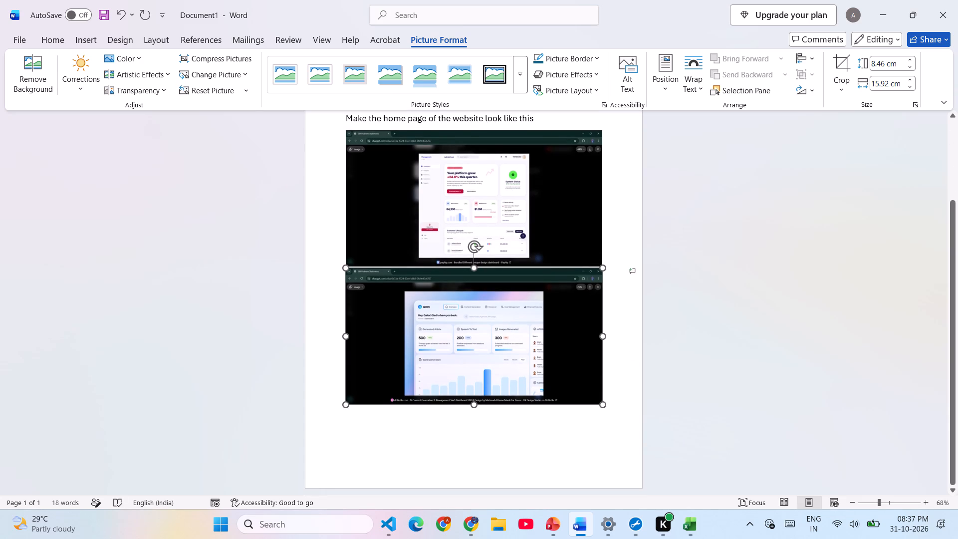
{"action": "left_click", "coordinate": [565, 193]}
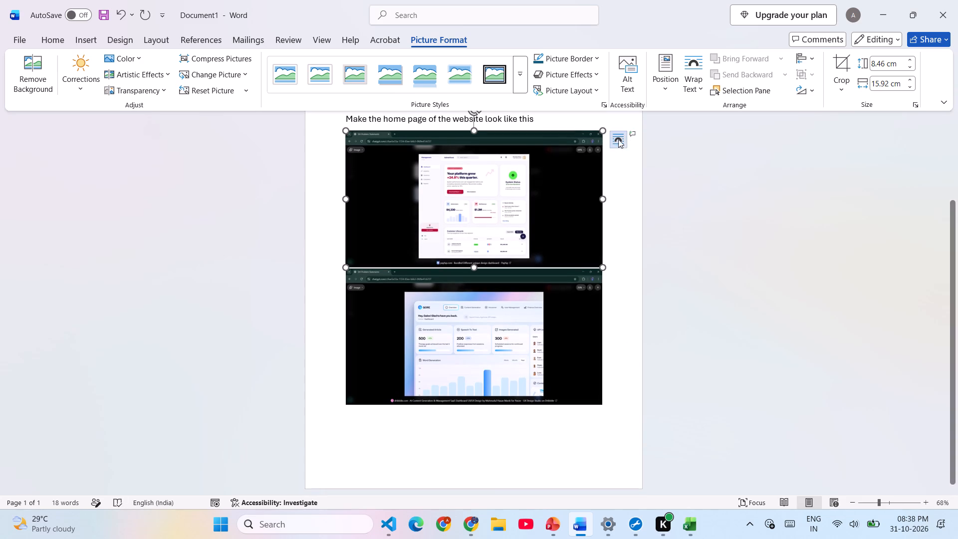
{"action": "left_click", "coordinate": [624, 138]}
{"action": "left_click", "coordinate": [546, 191]}
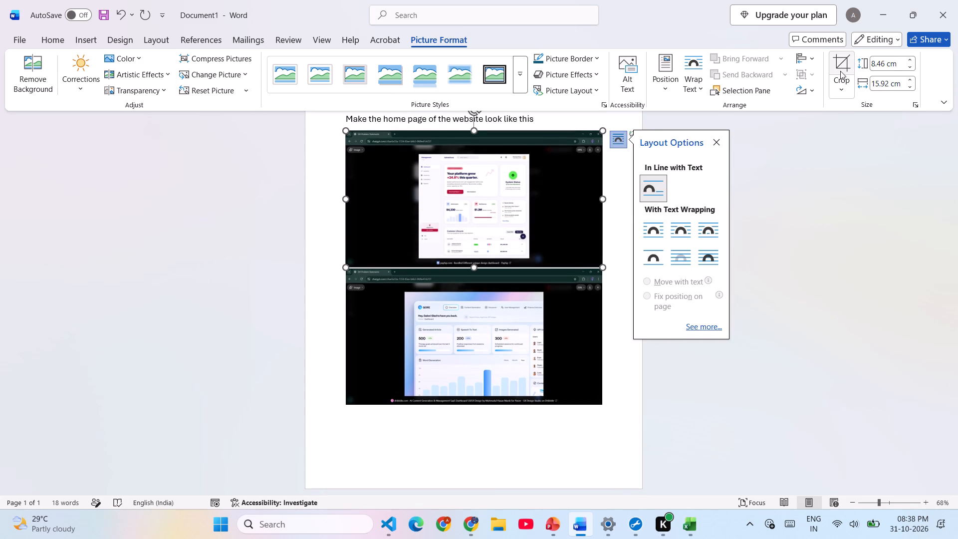
{"action": "left_click", "coordinate": [840, 56]}
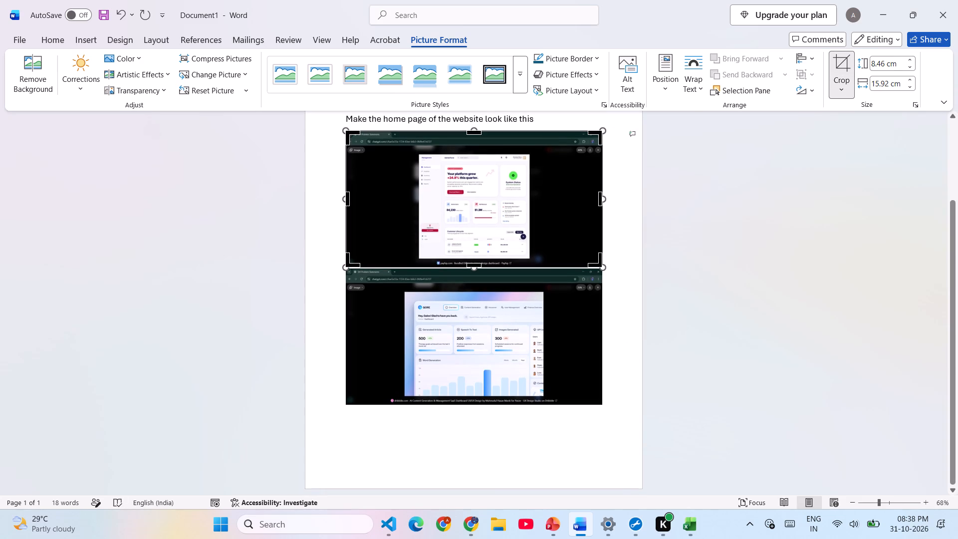
{"action": "left_click_drag", "start_coordinate": [600, 198], "coordinate": [537, 201]}
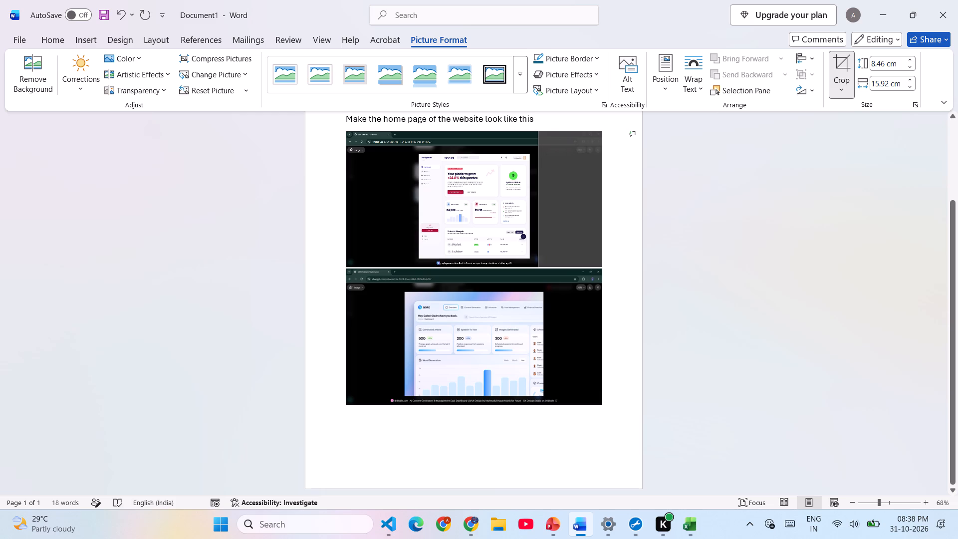
{"action": "left_click_drag", "start_coordinate": [537, 201], "coordinate": [536, 201]}
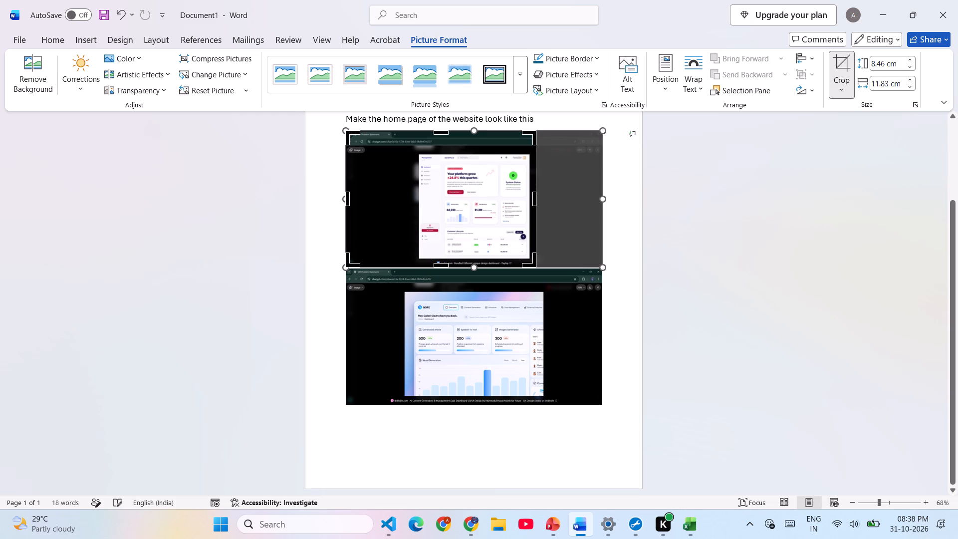
{"action": "left_click_drag", "start_coordinate": [348, 200], "coordinate": [400, 190]}
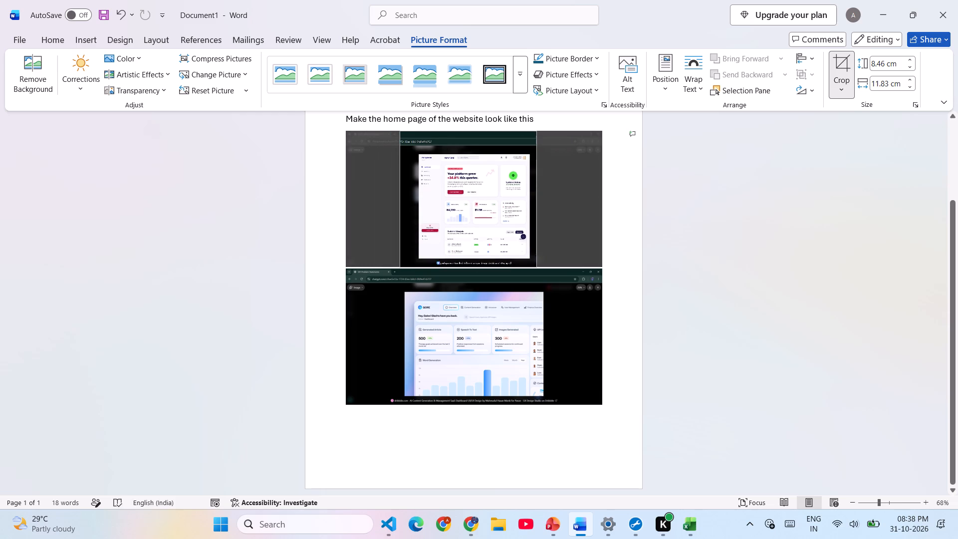
{"action": "left_click_drag", "start_coordinate": [400, 190], "coordinate": [412, 187]}
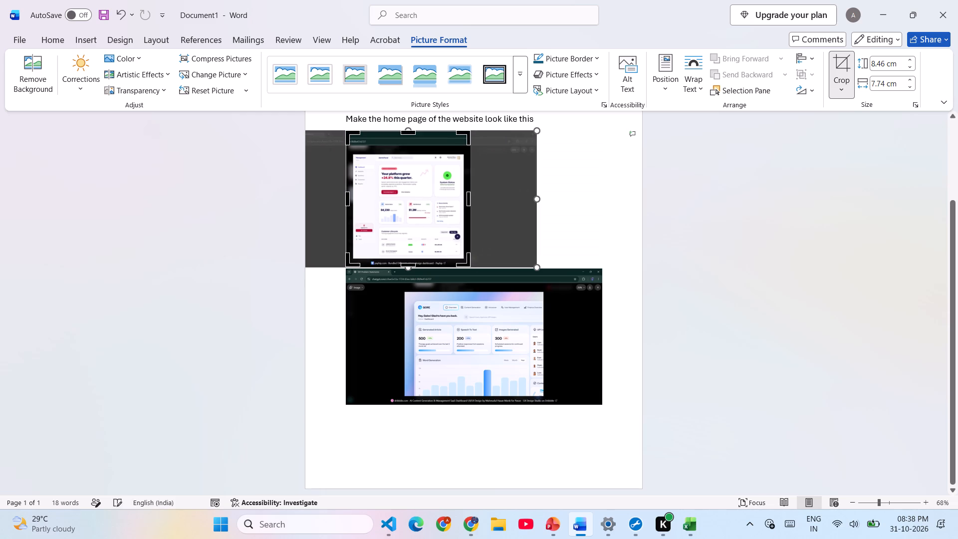
{"action": "left_click_drag", "start_coordinate": [409, 132], "coordinate": [409, 151]}
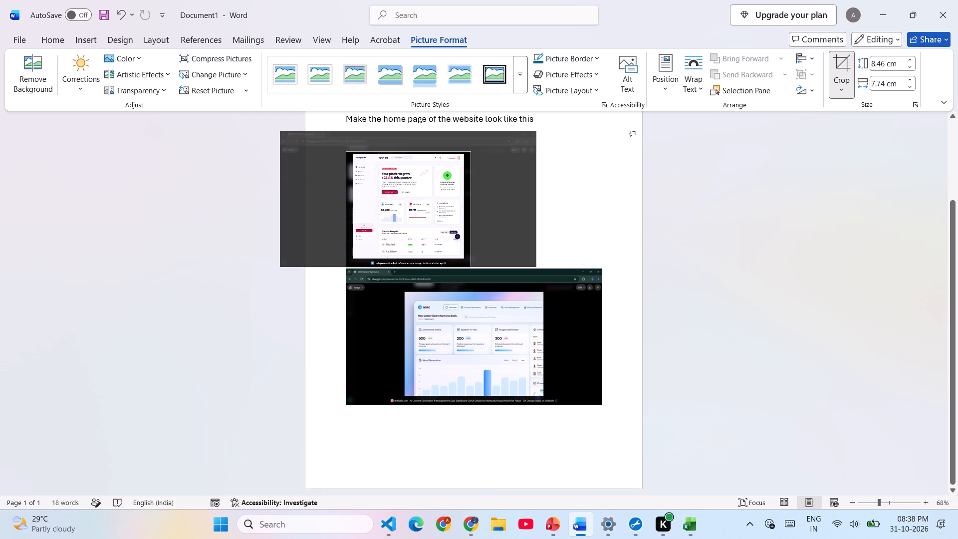
{"action": "left_click_drag", "start_coordinate": [409, 151], "coordinate": [410, 147]}
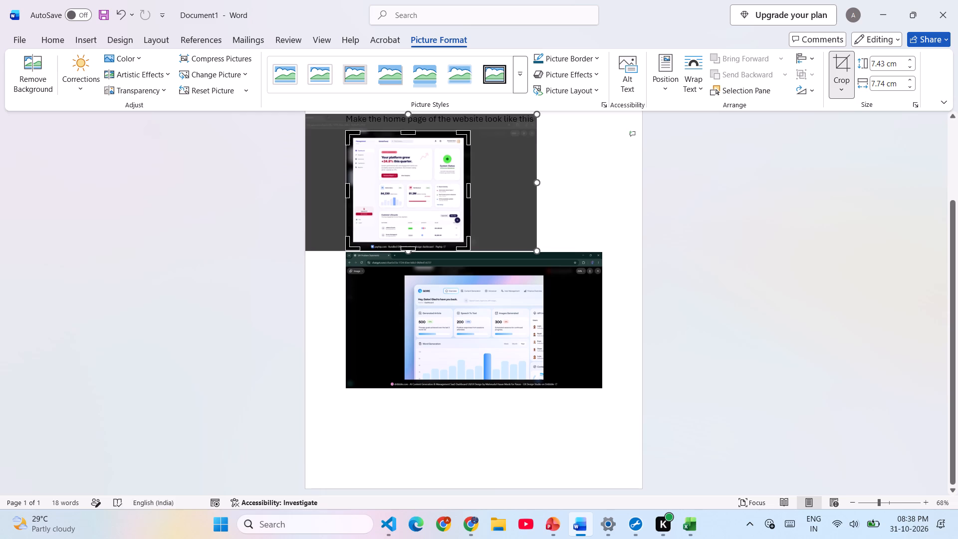
Crop the second inserted screenshot on all sides so that only the blue dashboard design remains.
{"action": "left_click", "coordinate": [482, 287]}
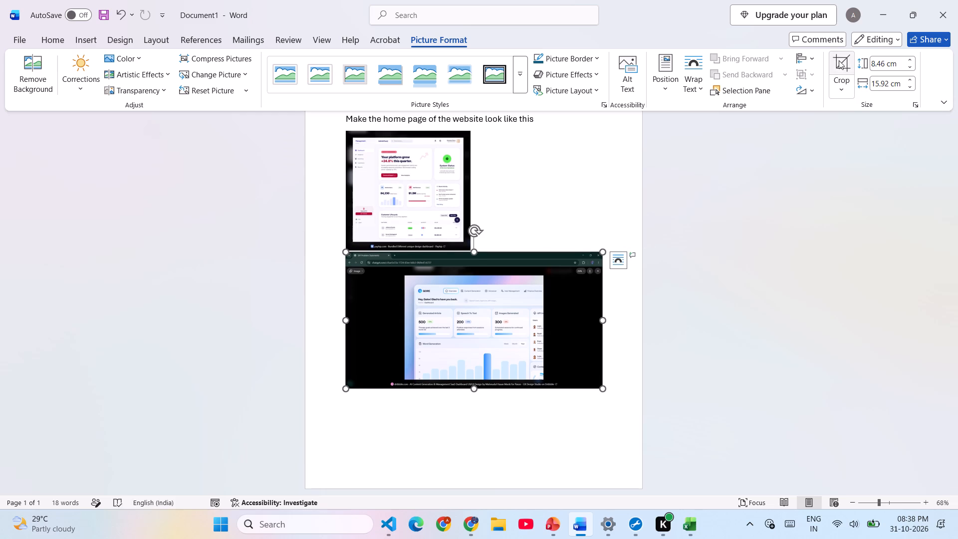
{"action": "left_click", "coordinate": [840, 62]}
{"action": "left_click_drag", "start_coordinate": [601, 254], "coordinate": [599, 257]}
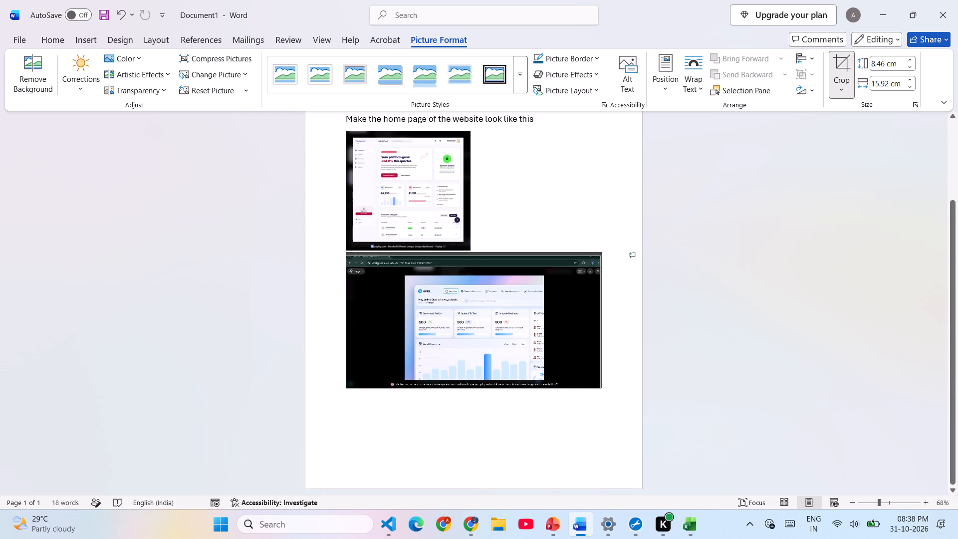
{"action": "left_click_drag", "start_coordinate": [599, 257], "coordinate": [546, 271]}
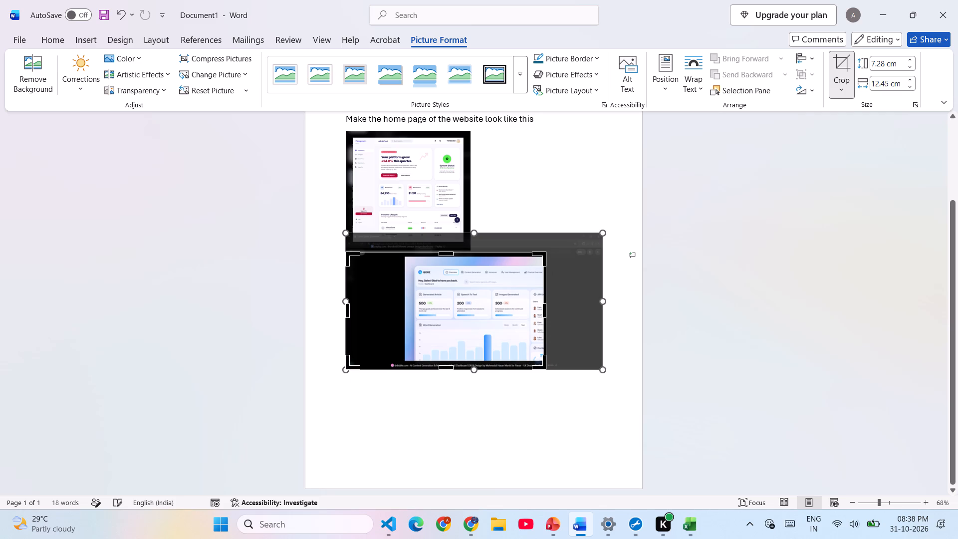
{"action": "left_click_drag", "start_coordinate": [347, 367], "coordinate": [383, 364]}
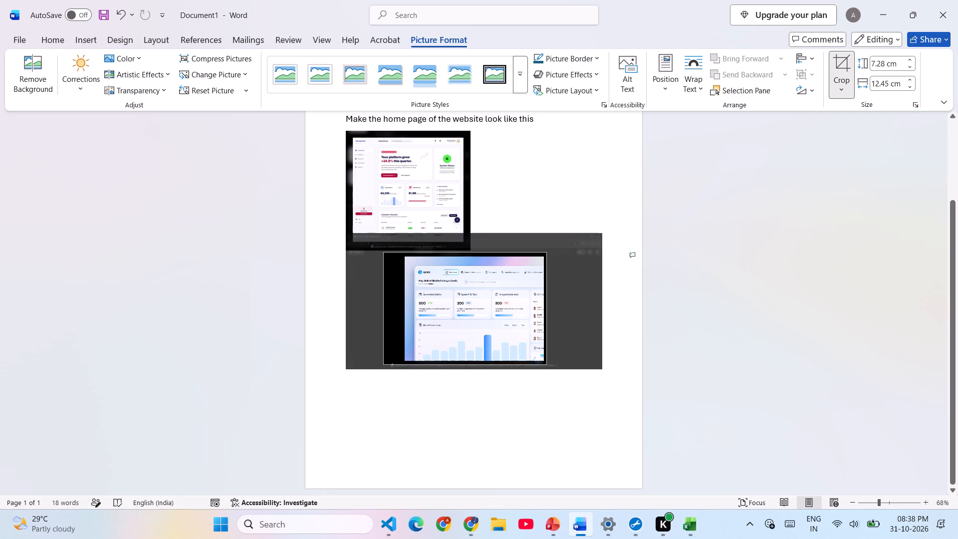
{"action": "left_click_drag", "start_coordinate": [383, 364], "coordinate": [404, 364]}
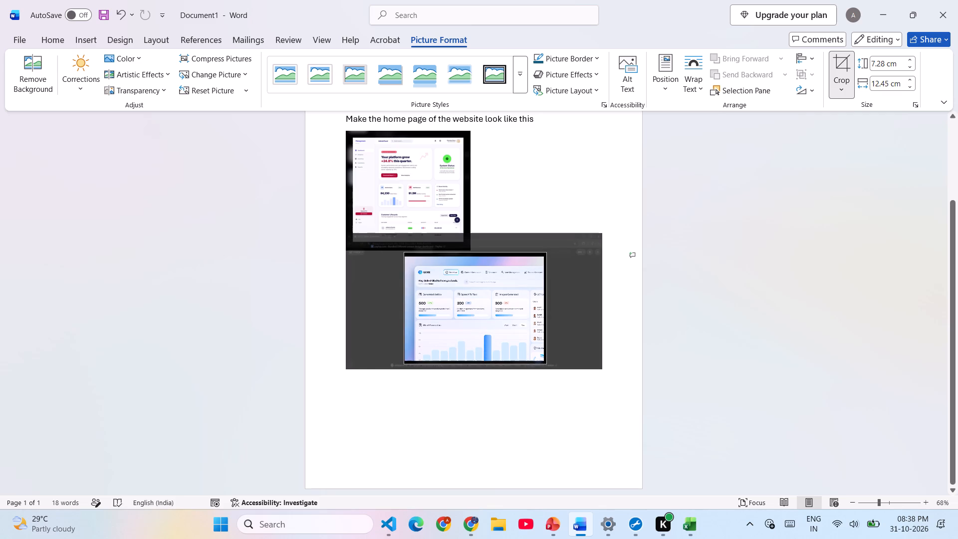
{"action": "left_click_drag", "start_coordinate": [404, 364], "coordinate": [401, 364]}
{"action": "left_click", "coordinate": [588, 308]}
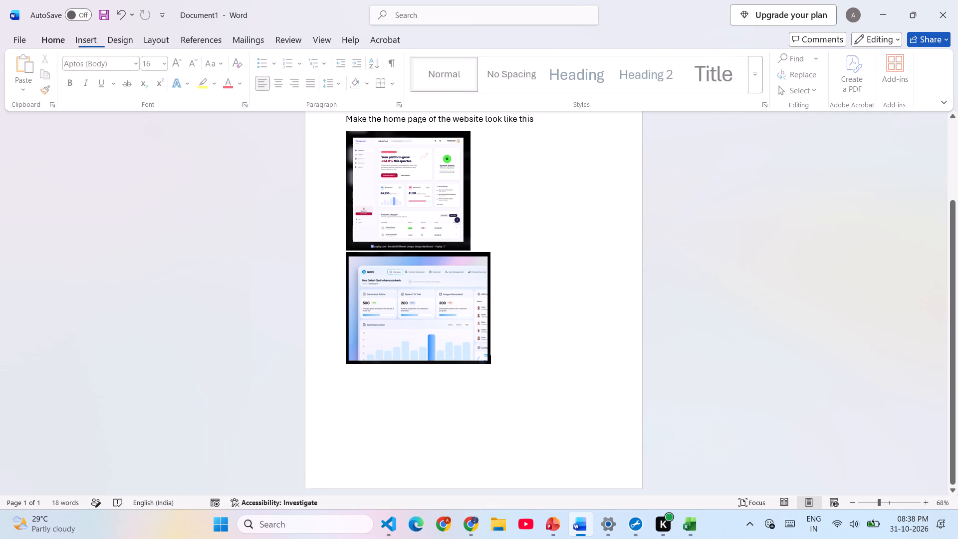
Set the text wrapping of both cropped dashboard pictures to Through.
{"action": "left_click", "coordinate": [414, 296]}
{"action": "left_click", "coordinate": [508, 260]}
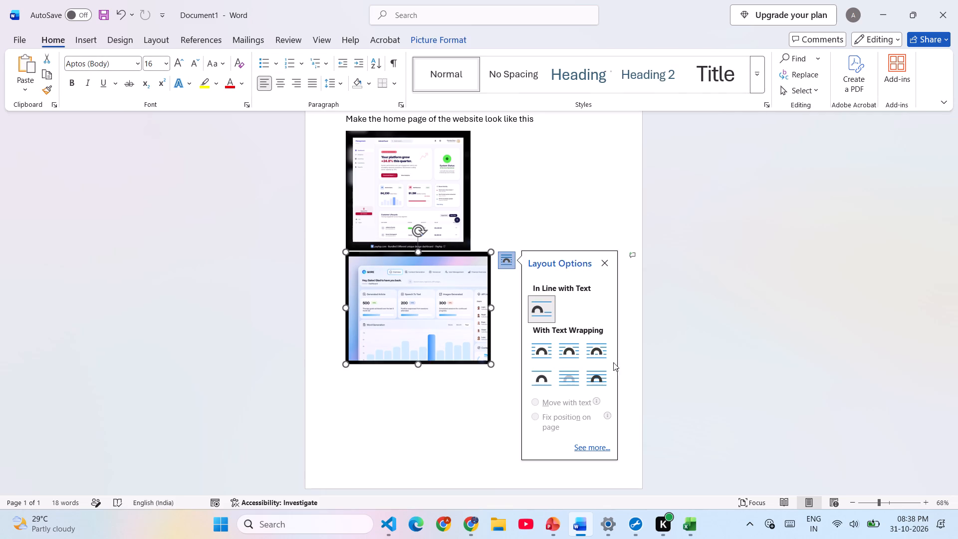
{"action": "left_click", "coordinate": [606, 351]}
{"action": "left_click", "coordinate": [428, 184]}
{"action": "left_click", "coordinate": [488, 145]}
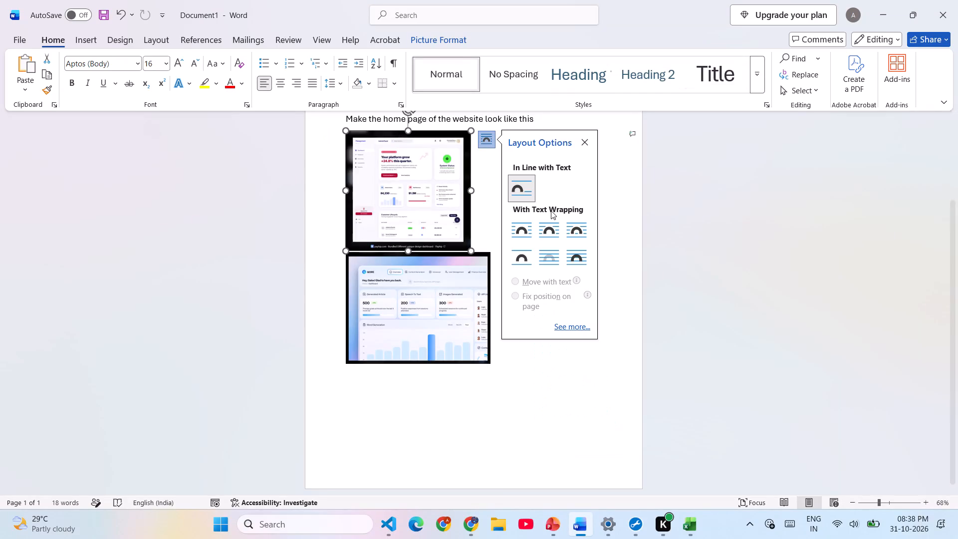
{"action": "left_click", "coordinate": [569, 223]}
Move the blue dashboard picture beside the first one, just below the home page line, and deselect it.
{"action": "left_click_drag", "start_coordinate": [433, 305], "coordinate": [567, 185]}
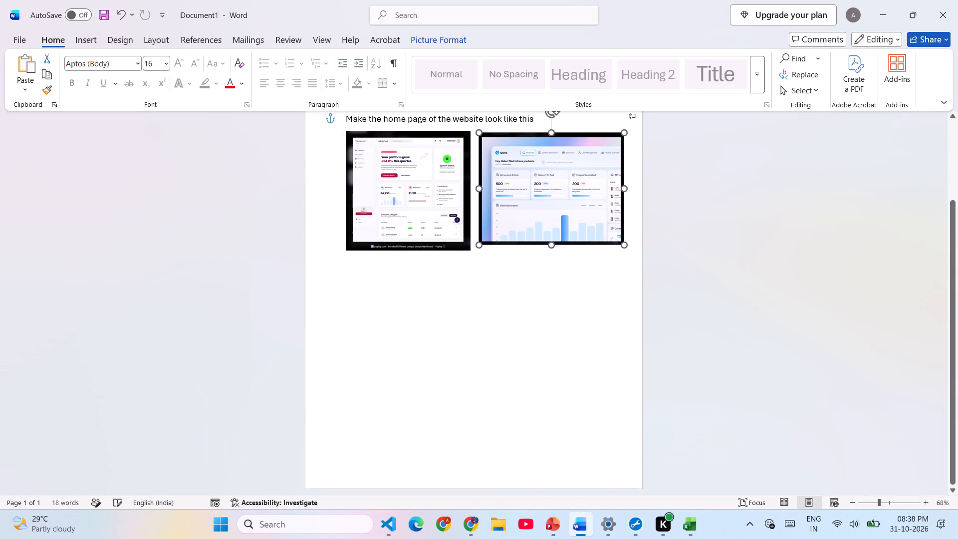
{"action": "left_click_drag", "start_coordinate": [567, 185], "coordinate": [565, 186]}
{"action": "scroll", "coordinate": [513, 264], "scroll_direction": "up", "scroll_amount": 10}
{"action": "scroll", "coordinate": [514, 271], "scroll_direction": "down", "scroll_amount": 2}
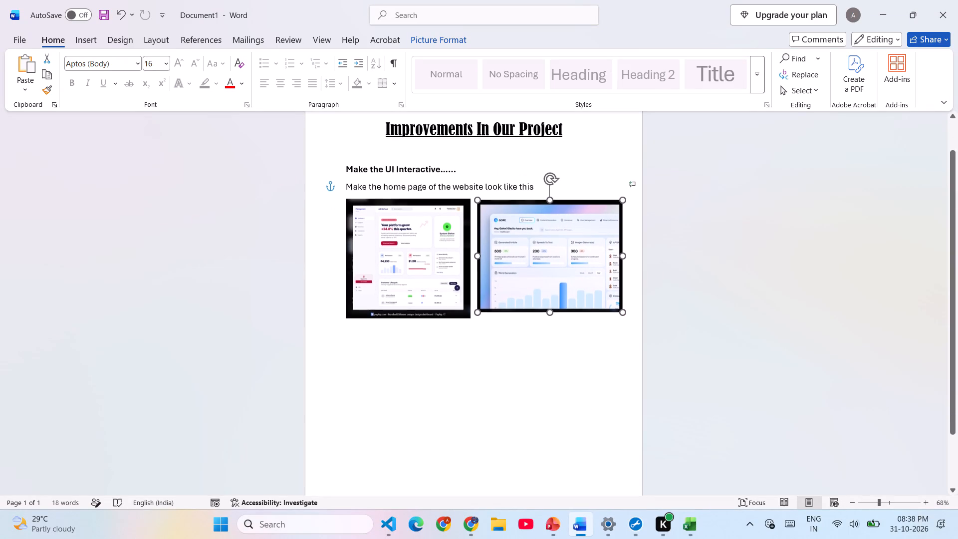
{"action": "left_click", "coordinate": [632, 311]}
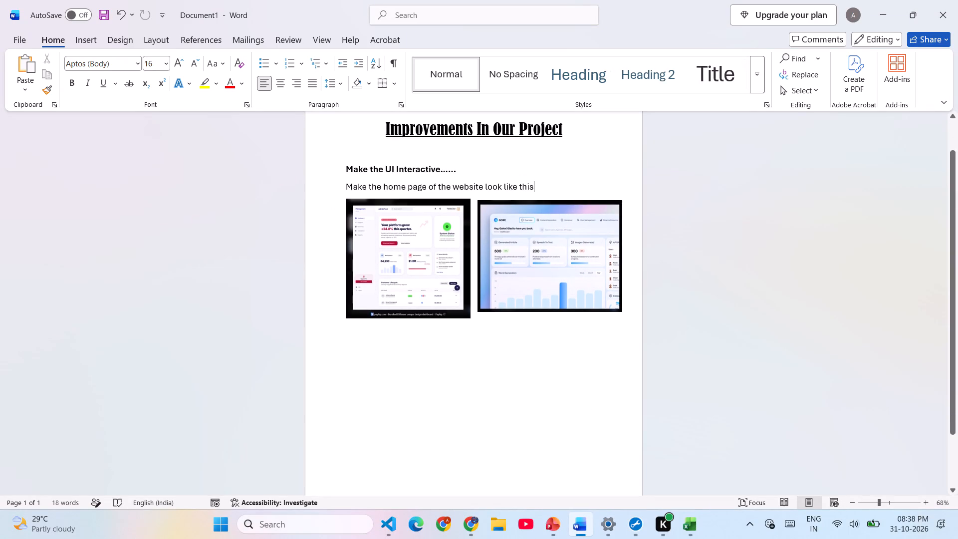
Write the bold line "The questions page needs a little polishing" below the two dashboard pictures.
{"action": "key", "text": "Down"}
{"action": "key", "text": "Down"}
{"action": "type", "text": "the"}
{"action": "key", "text": "space"}
{"action": "type", "text": "questins"}
{"action": "key", "text": "BackSpace"}
{"action": "key", "text": "BackSpace"}
{"action": "key", "text": "BackSpace"}
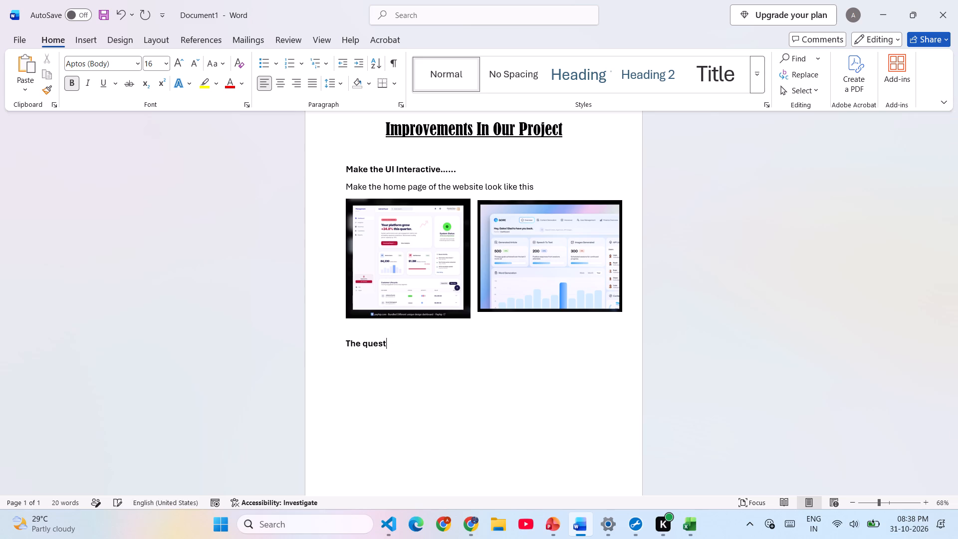
{"action": "type", "text": "ions"}
{"action": "key", "text": "space"}
{"action": "key", "text": "BackSpace"}
{"action": "key", "text": "BackSpace"}
{"action": "key", "text": "BackSpace"}
{"action": "key", "text": "BackSpace"}
{"action": "key", "text": "BackSpace"}
{"action": "key", "text": "BackSpace"}
{"action": "key", "text": "BackSpace"}
{"action": "key", "text": "BackSpace"}
{"action": "key", "text": "BackSpace"}
{"action": "key", "text": "BackSpace"}
{"action": "key", "text": "BackSpace"}
{"action": "key", "text": "BackSpace"}
{"action": "key", "text": "w"}
{"action": "key", "text": "BackSpace"}
{"action": "type", "text": "e questions"}
{"action": "key", "text": "space"}
{"action": "type", "text": "oage"}
{"action": "key", "text": "space"}
{"action": "key", "text": "BackSpace"}
{"action": "key", "text": "BackSpace"}
{"action": "key", "text": "BackSpace"}
{"action": "key", "text": "BackSpace"}
{"action": "key", "text": "BackSpace"}
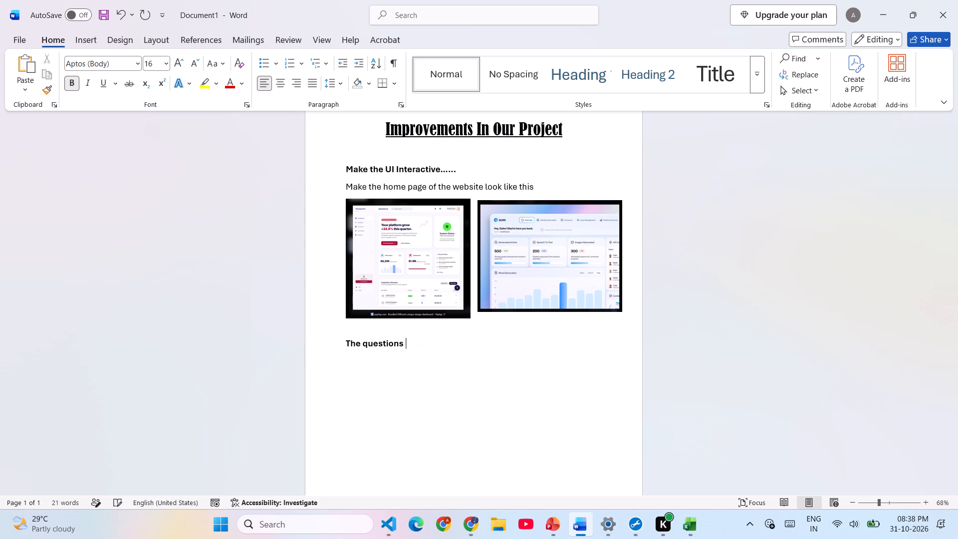
{"action": "type", "text": "page shuld"}
{"action": "key", "text": "BackSpace"}
{"action": "key", "text": "BackSpace"}
{"action": "key", "text": "BackSpace"}
{"action": "key", "text": "BackSpace"}
{"action": "key", "text": "BackSpace"}
{"action": "type", "text": "need s"}
{"action": "key", "text": "space"}
{"action": "key", "text": "BackSpace"}
{"action": "key", "text": "BackSpace"}
{"action": "type", "text": "s"}
{"action": "key", "text": "space"}
{"action": "key", "text": "BackSpace"}
{"action": "key", "text": "BackSpace"}
{"action": "key", "text": "BackSpace"}
{"action": "type", "text": "s a little polishing"}
{"action": "key", "text": "space"}
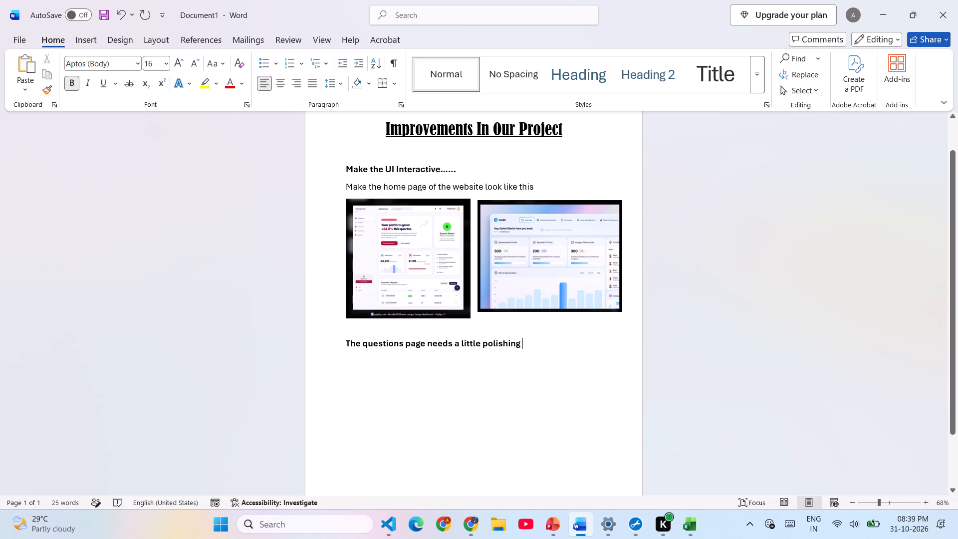
Replace the words "questions page" in the new line with capitalised "QUESTIONS PAGE".
{"action": "key", "text": "Left"}
{"action": "key", "text": "Left"}
{"action": "key", "text": "Left"}
{"action": "key", "text": "Left"}
{"action": "key", "text": "Left"}
{"action": "key", "text": "Left"}
{"action": "key", "text": "Left"}
{"action": "key", "text": "Left"}
{"action": "key", "text": "Left"}
{"action": "key", "text": "Left"}
{"action": "key", "text": "Left"}
{"action": "key", "text": "Left"}
{"action": "key", "text": "Left"}
{"action": "key", "text": "Left"}
{"action": "key", "text": "Left"}
{"action": "key", "text": "Left"}
{"action": "key", "text": "Left"}
{"action": "key", "text": "Left"}
{"action": "key", "text": "Left"}
{"action": "key", "text": "Left"}
{"action": "key", "text": "Left"}
{"action": "key", "text": "Left"}
{"action": "key", "text": "BackSpace"}
{"action": "key", "text": "BackSpace"}
{"action": "key", "text": "BackSpace"}
{"action": "key", "text": "BackSpace"}
{"action": "key", "text": "BackSpace"}
{"action": "key", "text": "BackSpace"}
{"action": "key", "text": "BackSpace"}
{"action": "key", "text": "BackSpace"}
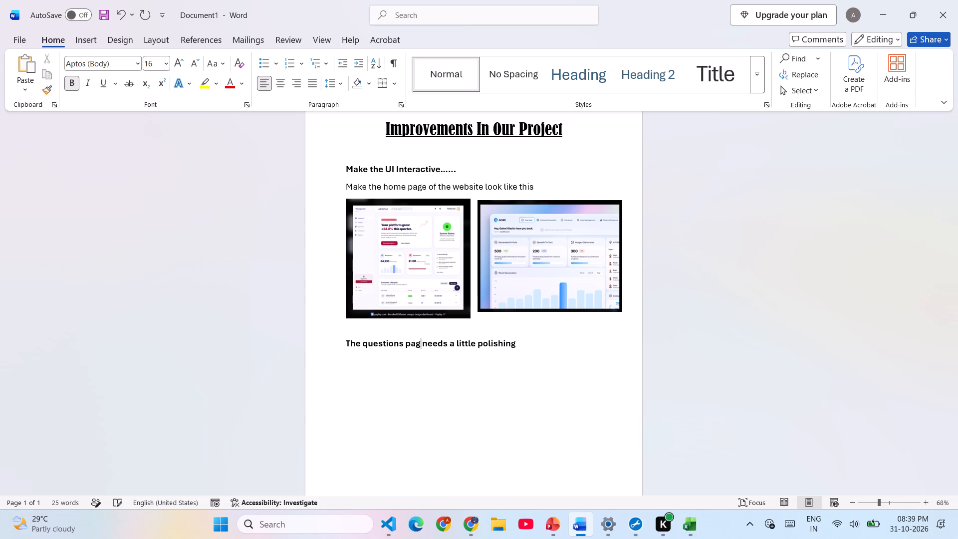
{"action": "key", "text": "BackSpace"}
{"action": "key", "text": "BackSpace"}
{"action": "key", "text": "BackSpace"}
{"action": "key", "text": "BackSpace"}
{"action": "key", "text": "BackSpace"}
{"action": "key", "text": "BackSpace"}
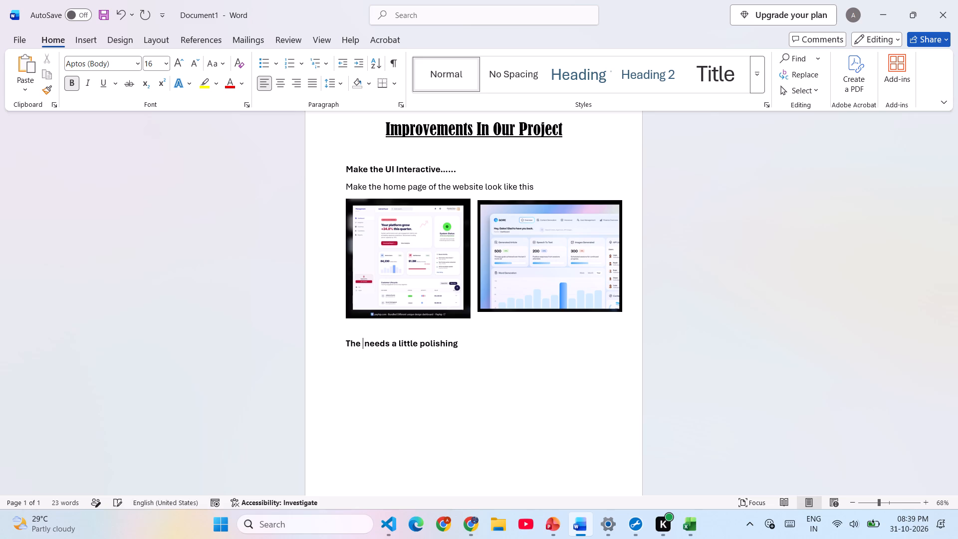
{"action": "type", "text": "QUESTIONS PAGE"}
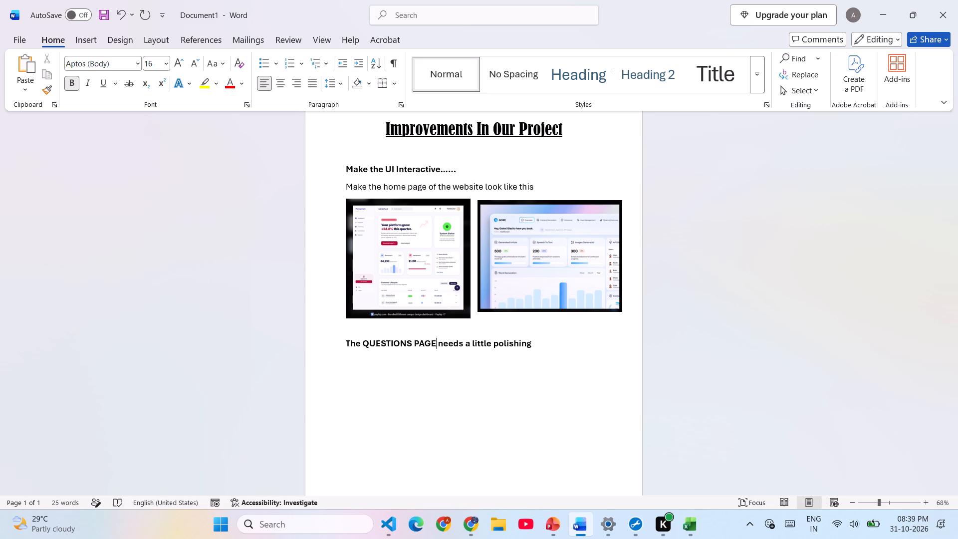
End the questions page line with "......." directly after "polishing" and start a new line below it.
{"action": "key", "text": "End"}
{"action": "key", "text": "BackSpace"}
{"action": "type", "text": "......."}
{"action": "key", "text": "Return"}
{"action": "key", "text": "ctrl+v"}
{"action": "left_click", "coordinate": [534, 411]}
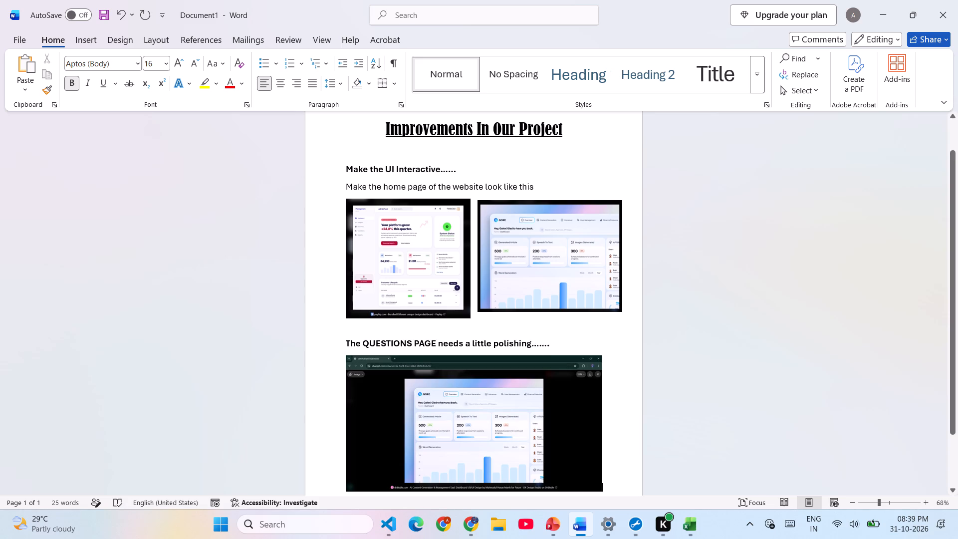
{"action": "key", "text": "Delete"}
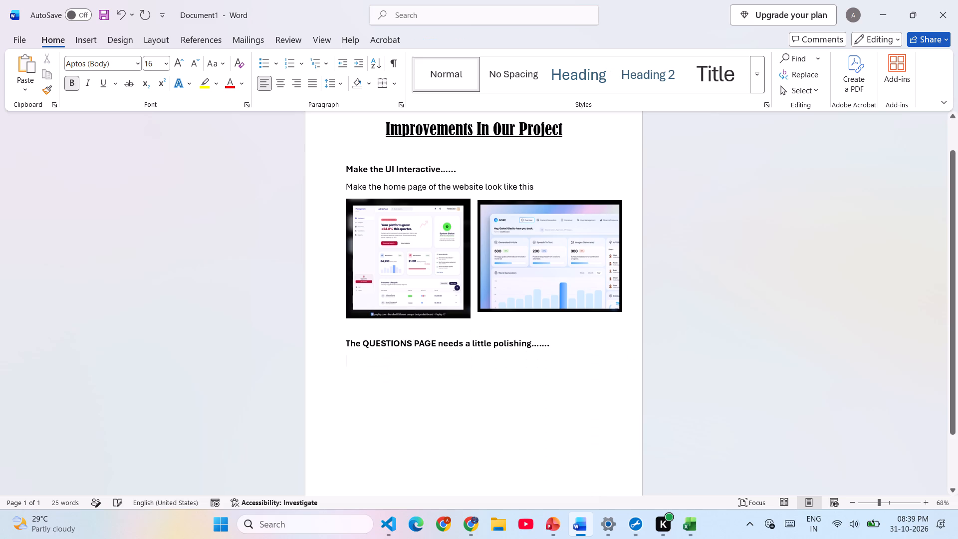
{"action": "left_click", "coordinate": [80, 43]}
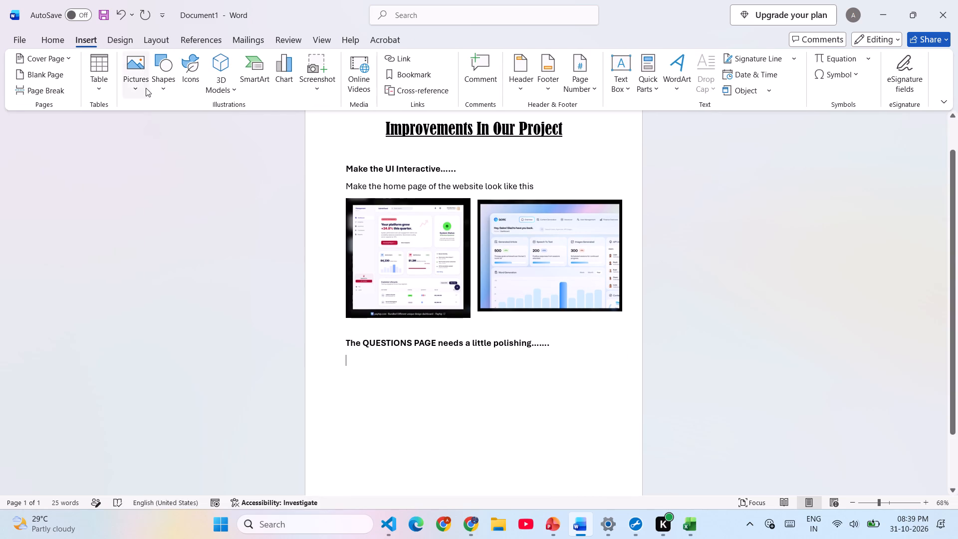
{"action": "left_click", "coordinate": [145, 88]}
{"action": "left_click", "coordinate": [151, 127]}
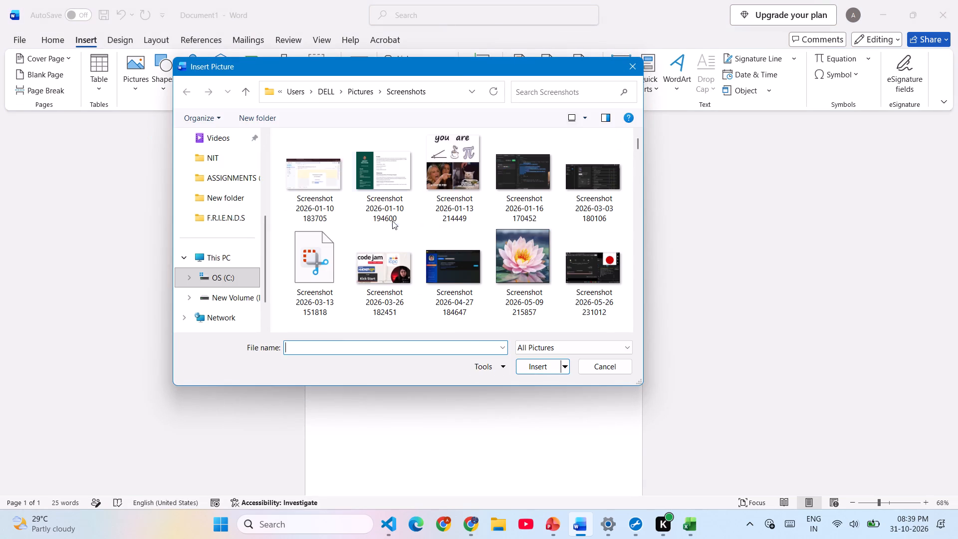
{"action": "scroll", "coordinate": [391, 220], "scroll_direction": "down", "scroll_amount": 15}
{"action": "scroll", "coordinate": [295, 167], "scroll_direction": "down", "scroll_amount": 20}
{"action": "scroll", "coordinate": [295, 167], "scroll_direction": "down", "scroll_amount": 5}
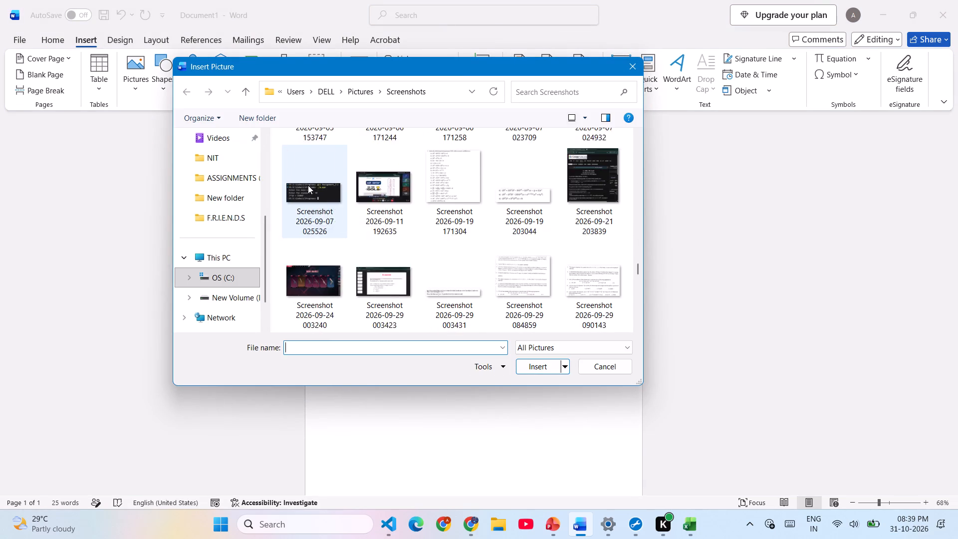
{"action": "scroll", "coordinate": [308, 185], "scroll_direction": "down", "scroll_amount": 20}
{"action": "scroll", "coordinate": [308, 185], "scroll_direction": "down", "scroll_amount": 7}
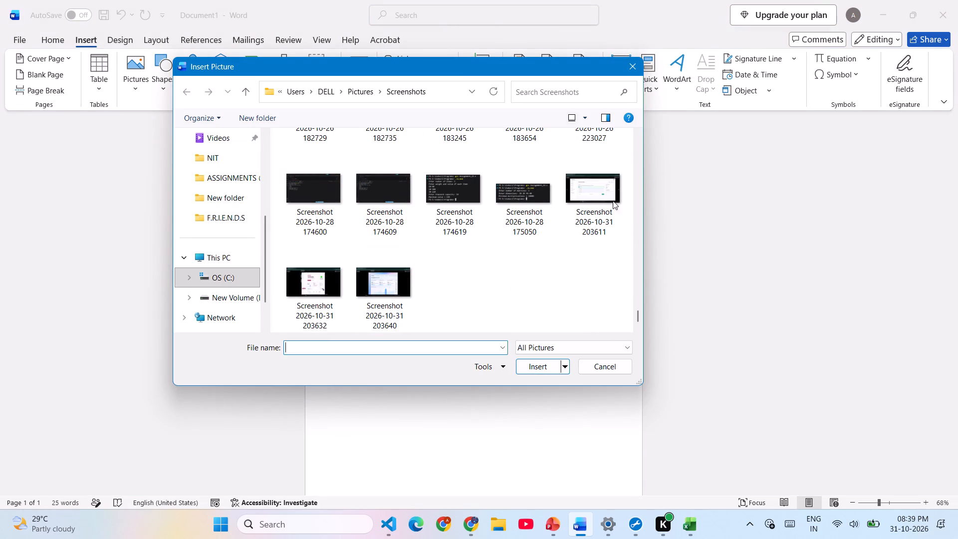
{"action": "left_click", "coordinate": [592, 183]}
{"action": "left_click", "coordinate": [545, 369]}
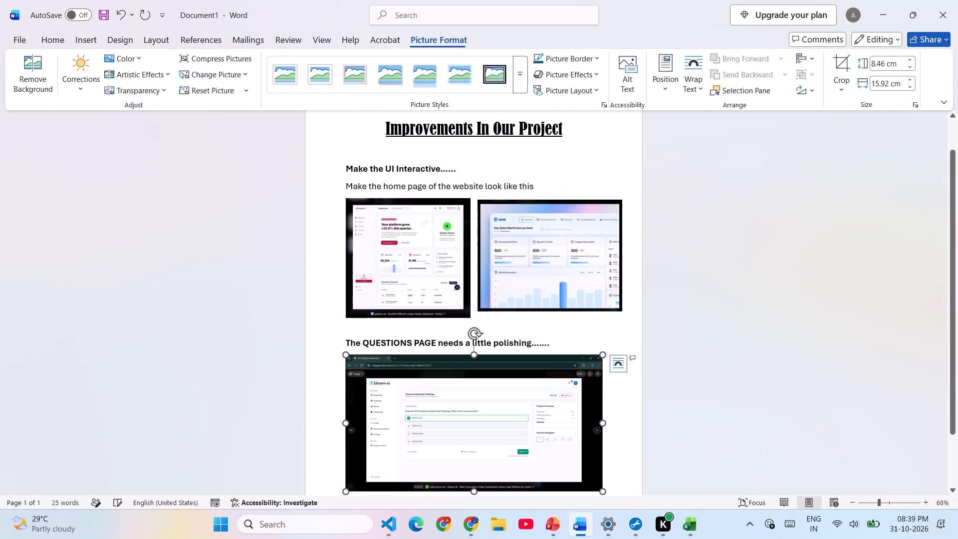
Add a blank line after the questions page screenshot so that the text continues on a second page.
{"action": "scroll", "coordinate": [458, 379], "scroll_direction": "down", "scroll_amount": 13}
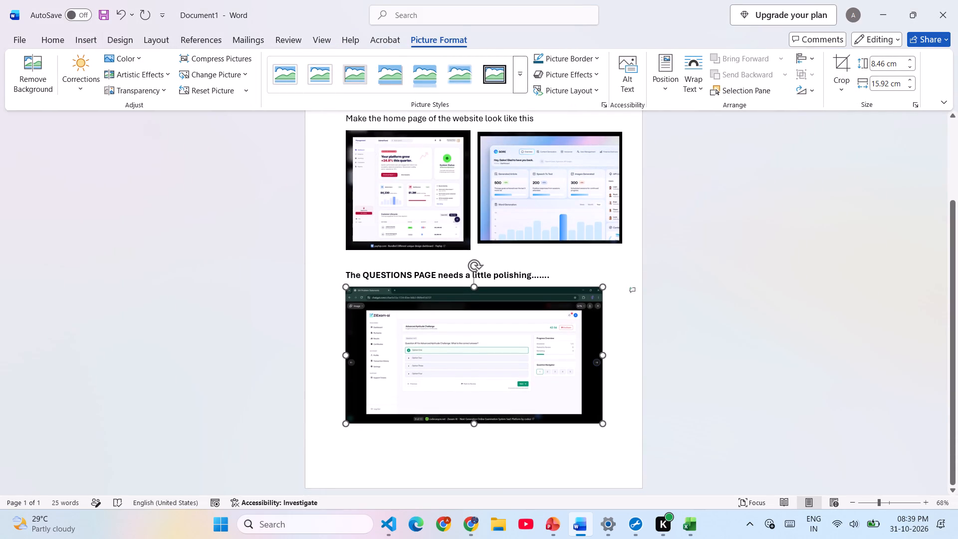
{"action": "left_click", "coordinate": [624, 382]}
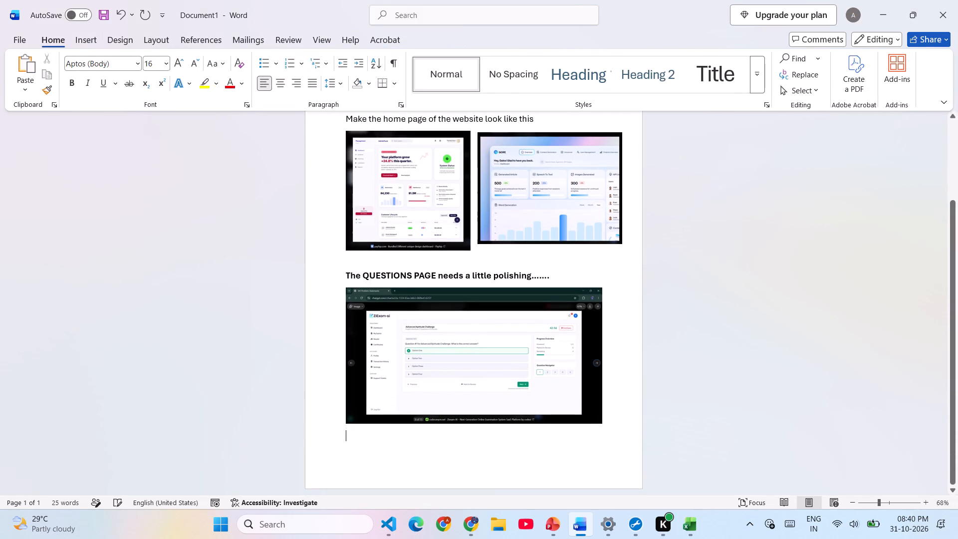
{"action": "scroll", "coordinate": [624, 382], "scroll_direction": "down", "scroll_amount": 6}
{"action": "key", "text": "Down"}
{"action": "key", "text": "Return"}
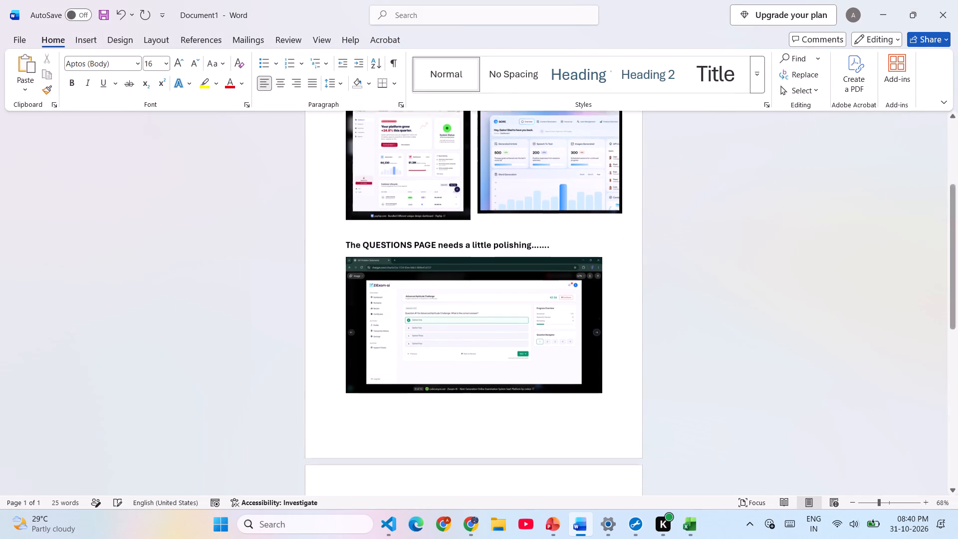
{"action": "key", "text": "Return"}
{"action": "key", "text": "BackSpace"}
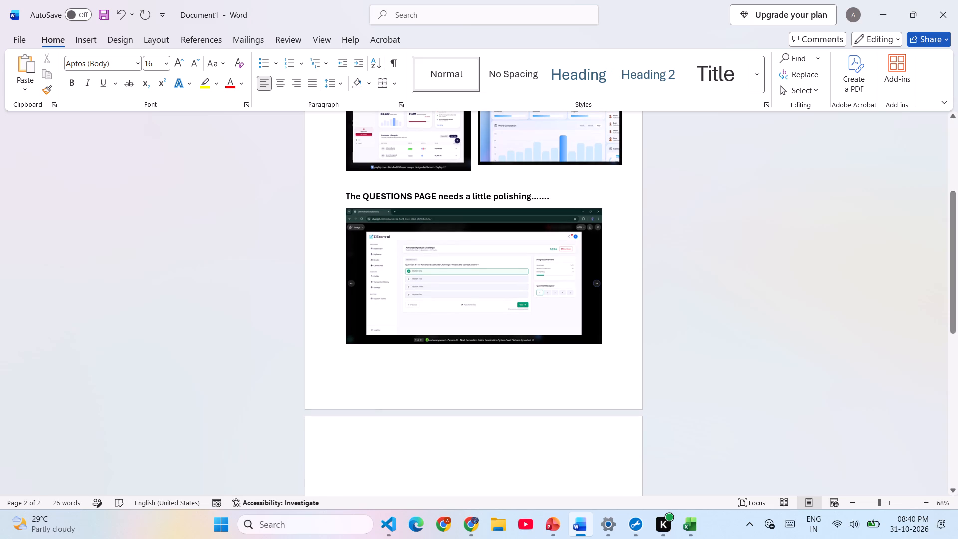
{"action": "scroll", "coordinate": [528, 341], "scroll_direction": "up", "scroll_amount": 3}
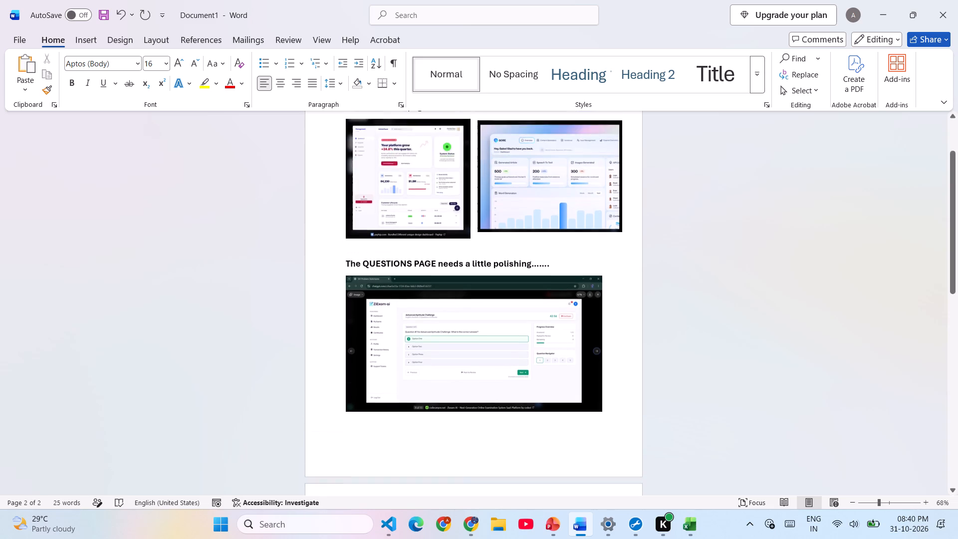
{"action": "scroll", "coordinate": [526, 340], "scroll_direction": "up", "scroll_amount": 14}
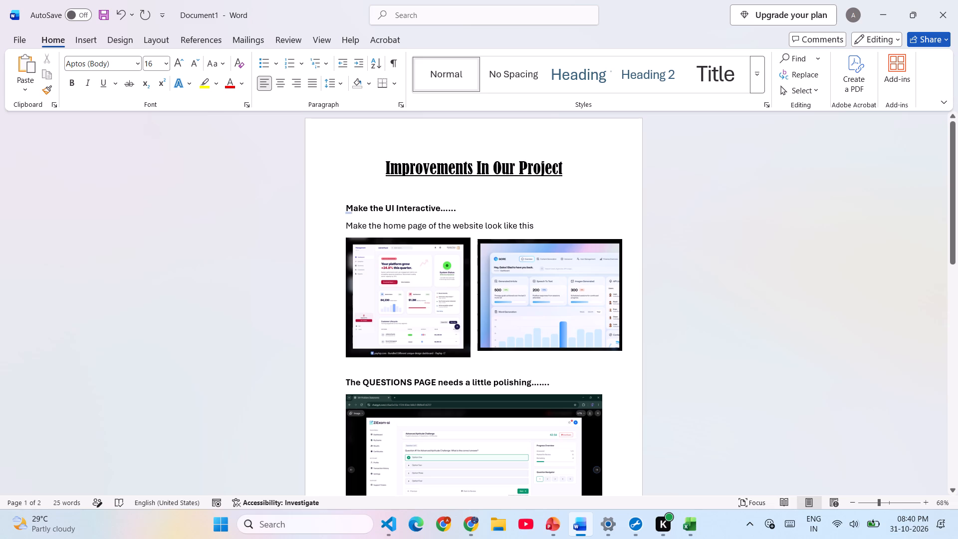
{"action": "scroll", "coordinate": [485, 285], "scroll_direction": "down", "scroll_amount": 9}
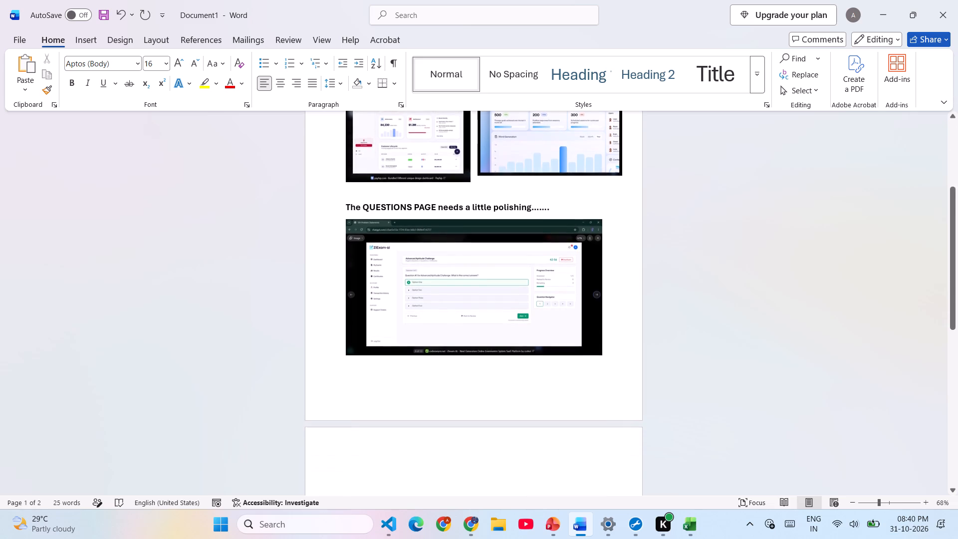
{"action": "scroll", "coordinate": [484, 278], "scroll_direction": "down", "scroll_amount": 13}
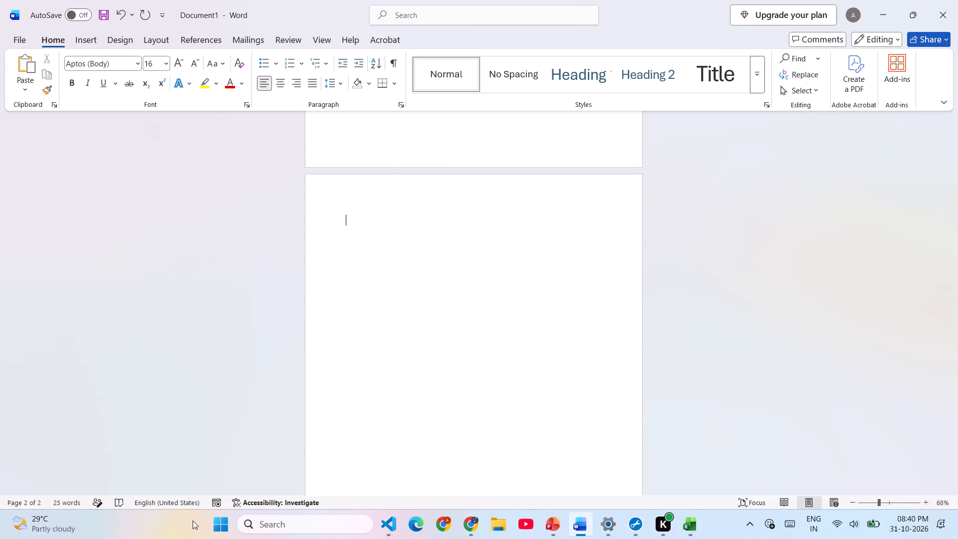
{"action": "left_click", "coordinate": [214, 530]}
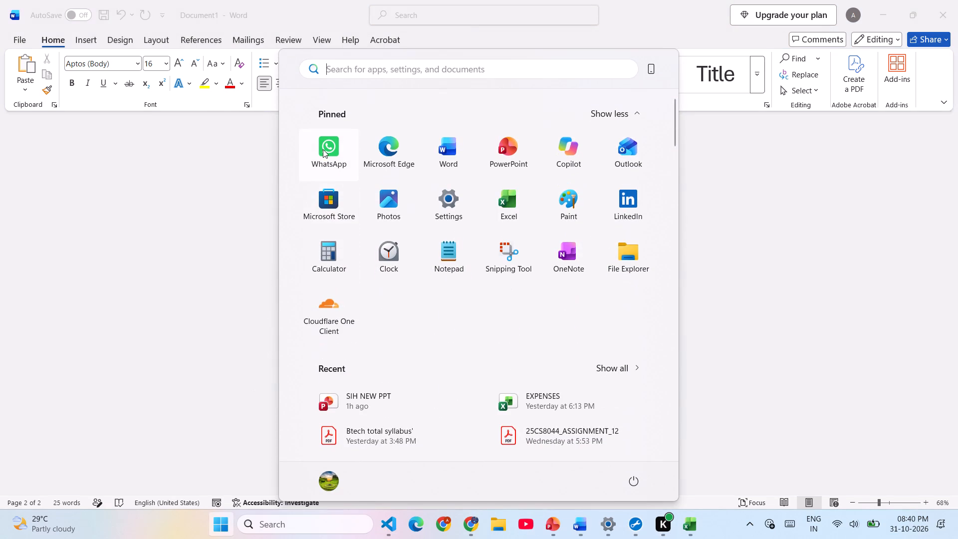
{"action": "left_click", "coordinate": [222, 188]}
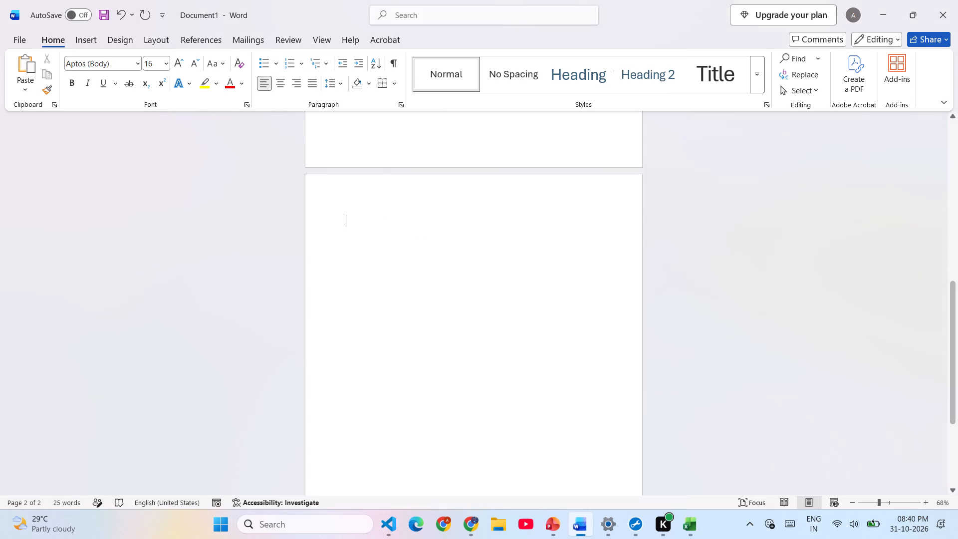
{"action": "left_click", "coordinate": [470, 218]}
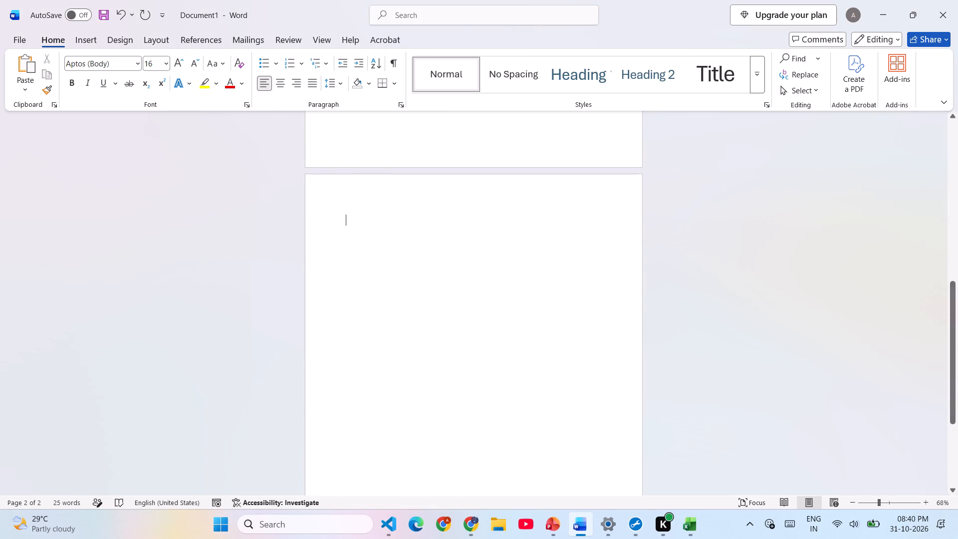
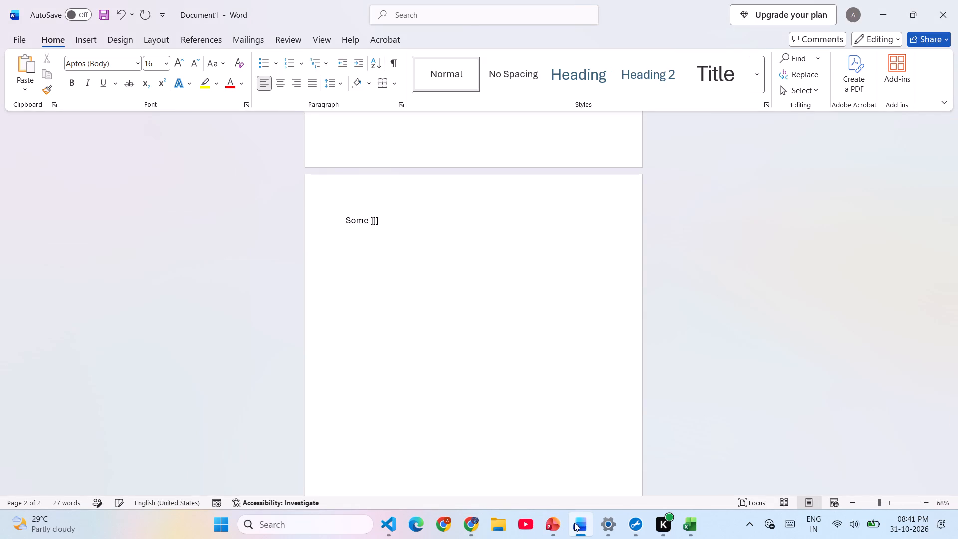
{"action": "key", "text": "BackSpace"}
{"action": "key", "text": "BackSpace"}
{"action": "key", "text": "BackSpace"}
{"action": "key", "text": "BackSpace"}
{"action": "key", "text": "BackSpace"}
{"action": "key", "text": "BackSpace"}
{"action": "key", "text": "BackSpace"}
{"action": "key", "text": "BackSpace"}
Write "some imp points while polishing and making it better" on the blank line at the top of the second page.
{"action": "scroll", "coordinate": [561, 520], "scroll_direction": "up", "scroll_amount": 18}
{"action": "scroll", "coordinate": [579, 230], "scroll_direction": "up", "scroll_amount": 6}
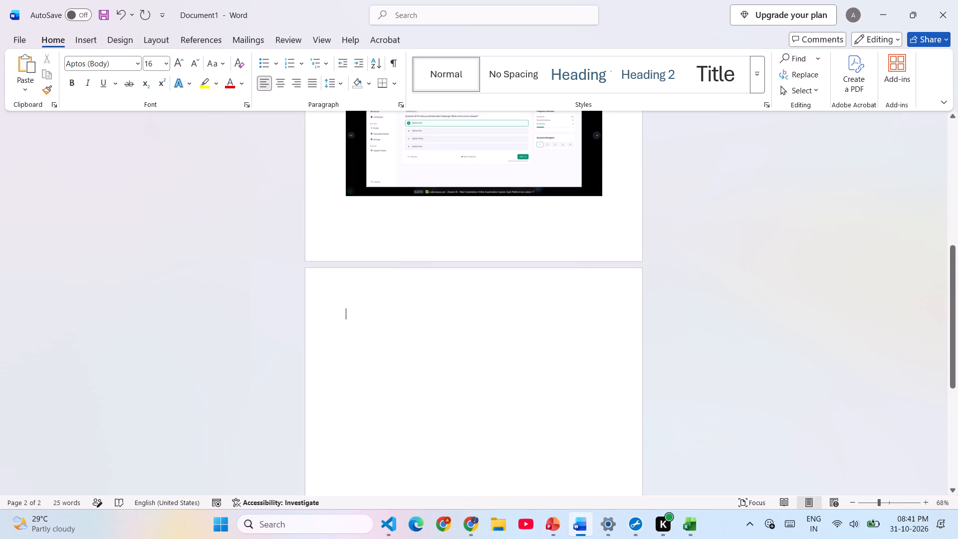
{"action": "scroll", "coordinate": [536, 247], "scroll_direction": "up", "scroll_amount": 8}
{"action": "left_click", "coordinate": [557, 226]}
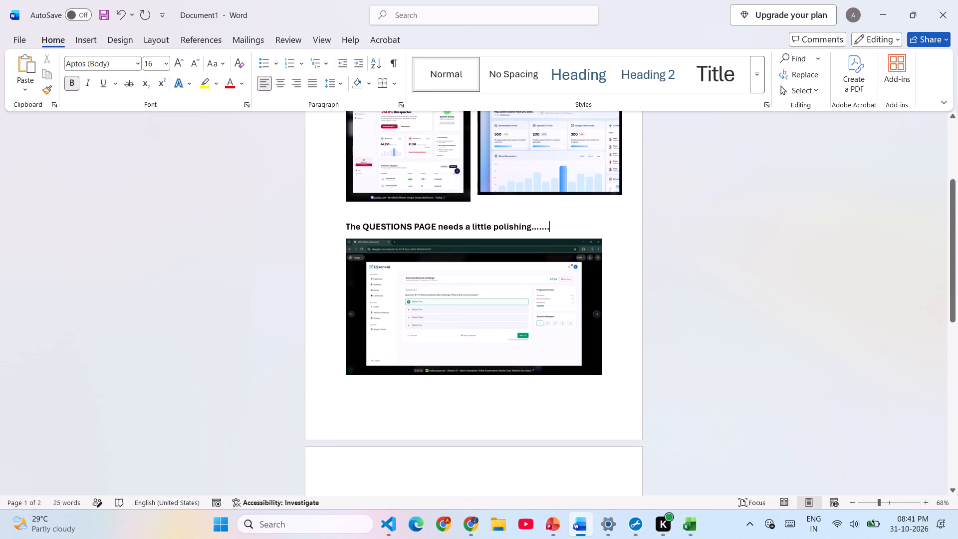
{"action": "key", "text": "Down"}
{"action": "key", "text": "Down"}
{"action": "key", "text": "Down"}
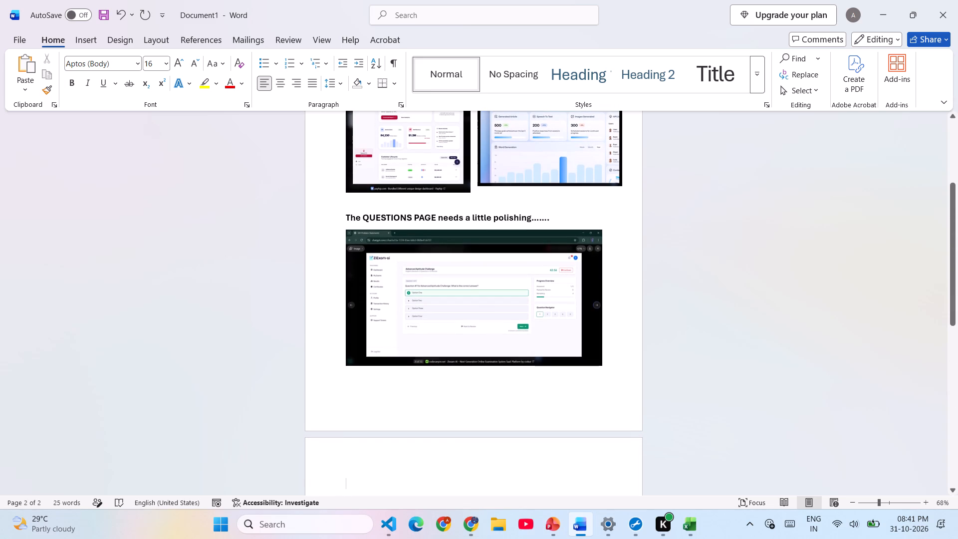
{"action": "type", "text": "some"}
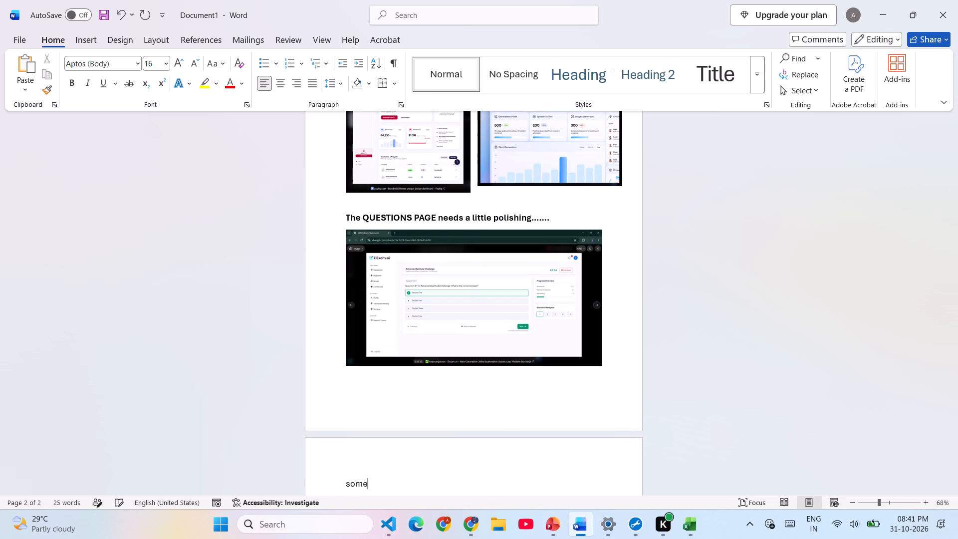
{"action": "key", "text": "space"}
{"action": "type", "text": "imp"}
{"action": "key", "text": "space"}
{"action": "type", "text": "points while"}
{"action": "key", "text": "space"}
{"action": "key", "text": "BackSpace"}
{"action": "key", "text": "space"}
{"action": "type", "text": "polishing and"}
{"action": "key", "text": "space"}
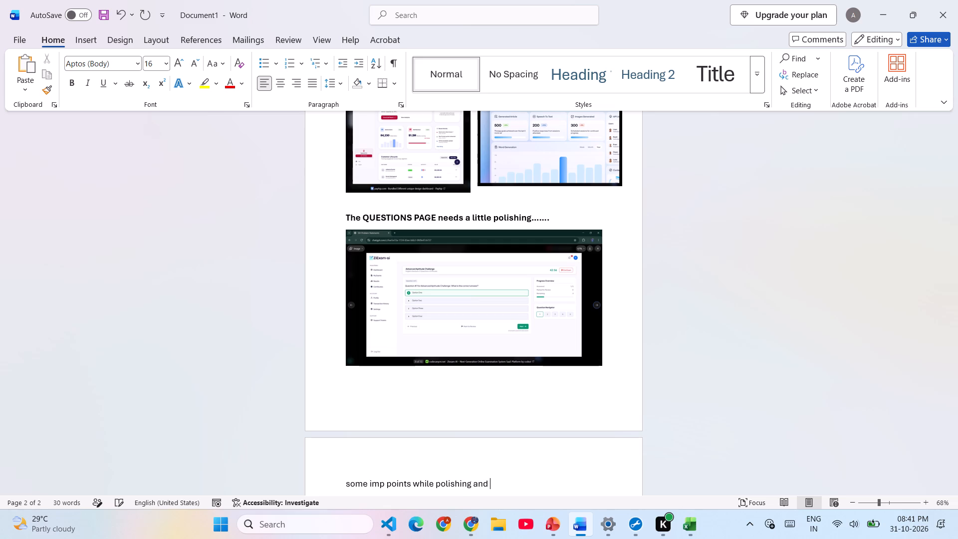
{"action": "type", "text": "making it beter"}
{"action": "key", "text": "BackSpace"}
{"action": "key", "text": "BackSpace"}
{"action": "type", "text": "ter"}
End the new line with "....." directly after "better".
{"action": "type", "text": ";;;"}
{"action": "key", "text": "BackSpace"}
{"action": "key", "text": "BackSpace"}
{"action": "key", "text": "BackSpace"}
{"action": "type", "text": "...."}
{"action": "key", "text": "period"}
Make the whole "some imp points" line bold and start a new line below it.
{"action": "scroll", "coordinate": [515, 193], "scroll_direction": "down", "scroll_amount": 6}
{"action": "left_click_drag", "start_coordinate": [570, 366], "coordinate": [510, 365]}
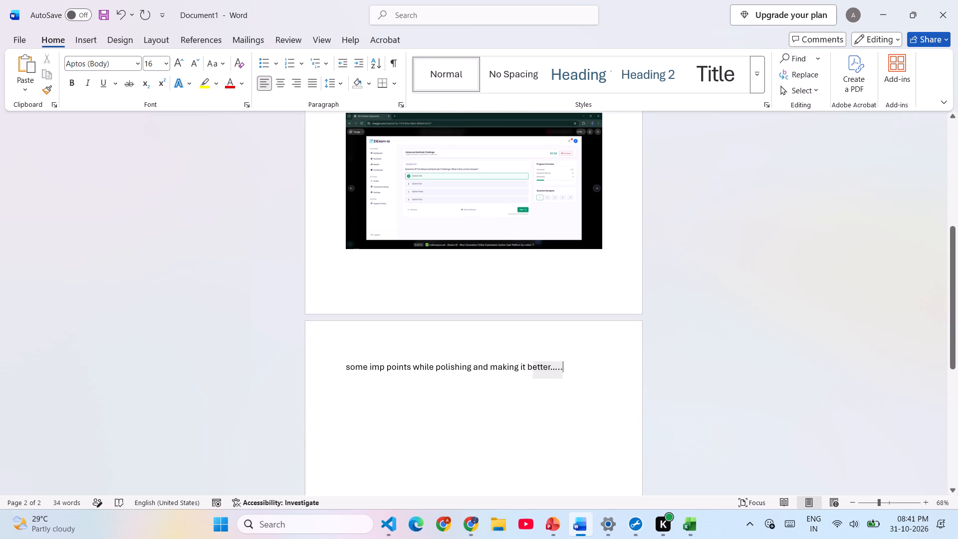
{"action": "left_click_drag", "start_coordinate": [510, 365], "coordinate": [344, 362]}
{"action": "left_click", "coordinate": [355, 335]}
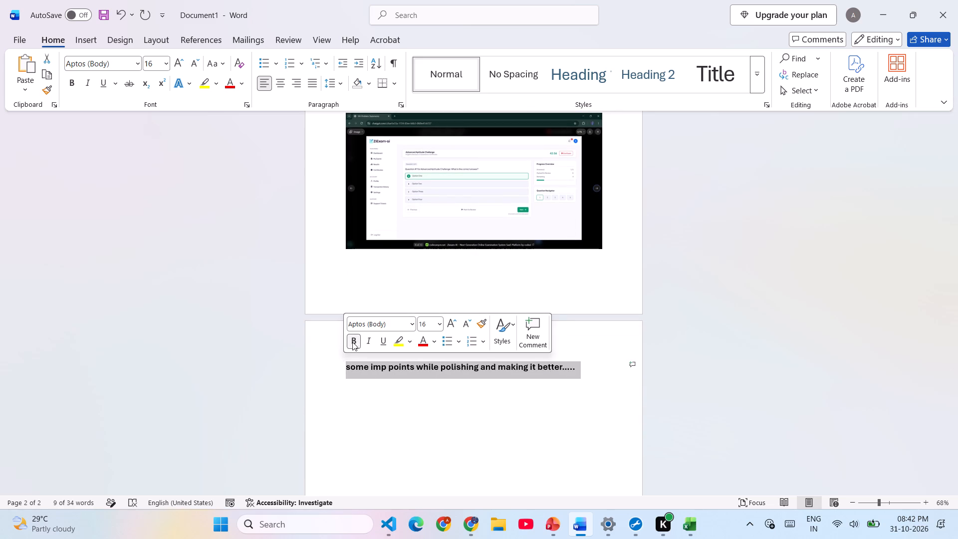
{"action": "left_click", "coordinate": [588, 364]}
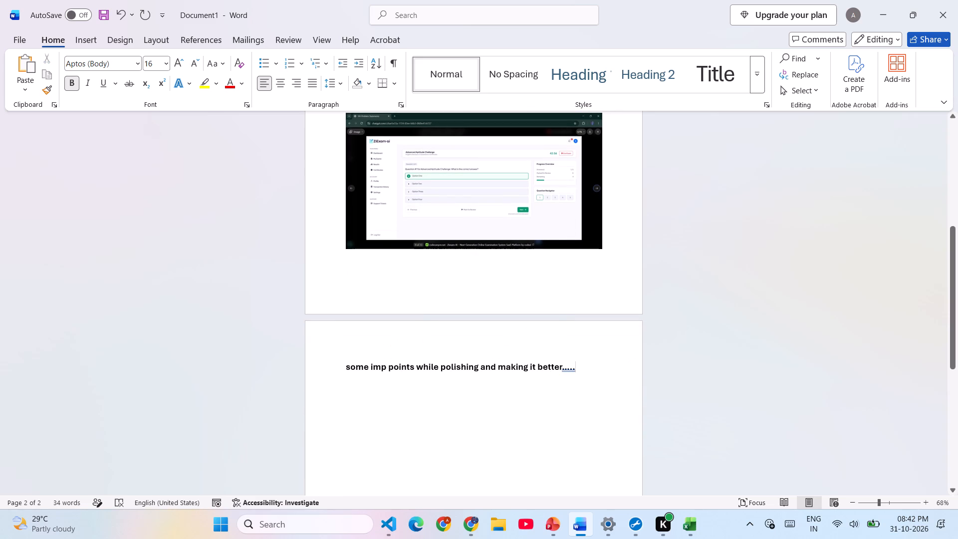
{"action": "key", "text": "Return"}
Increase the font size of the "some imp points" line to 18.
{"action": "left_click_drag", "start_coordinate": [575, 367], "coordinate": [369, 371]}
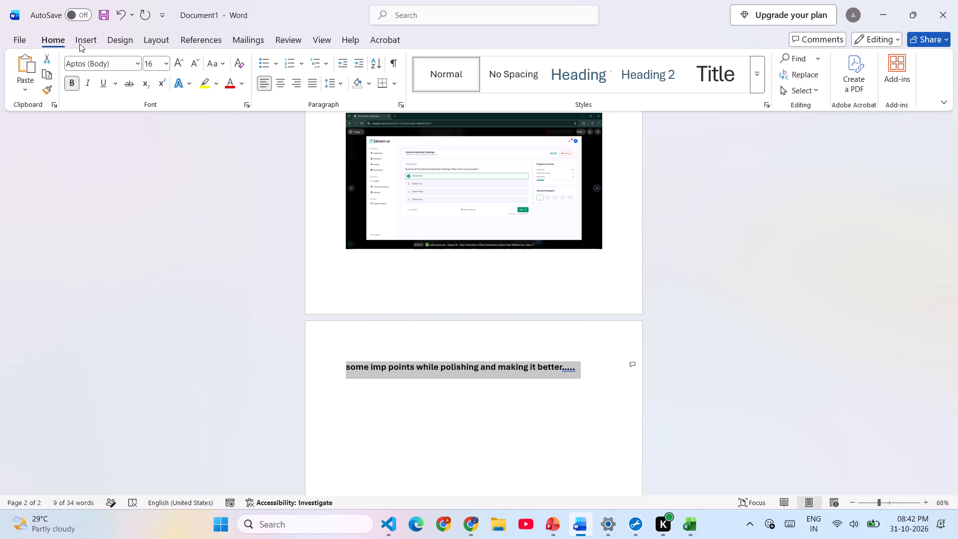
{"action": "left_click", "coordinate": [183, 64]}
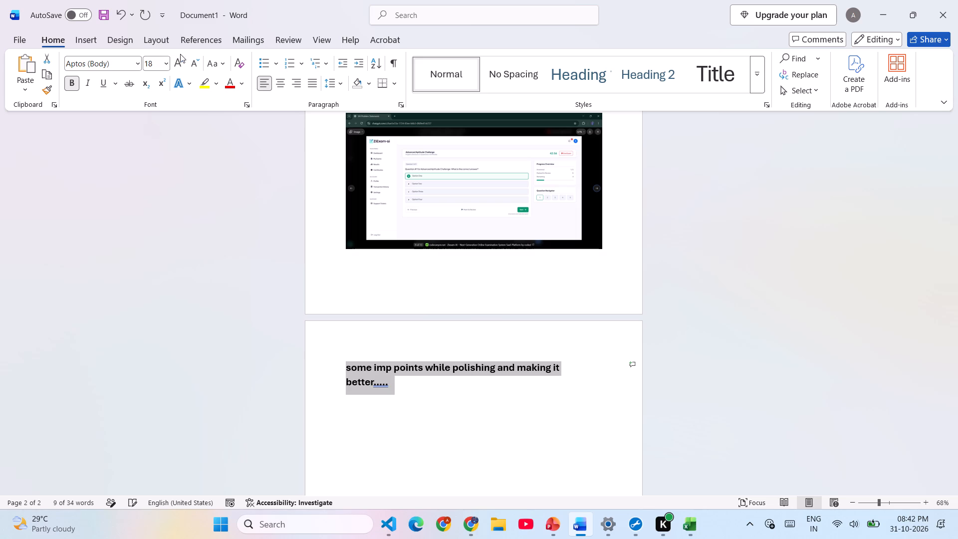
{"action": "left_click", "coordinate": [194, 62]}
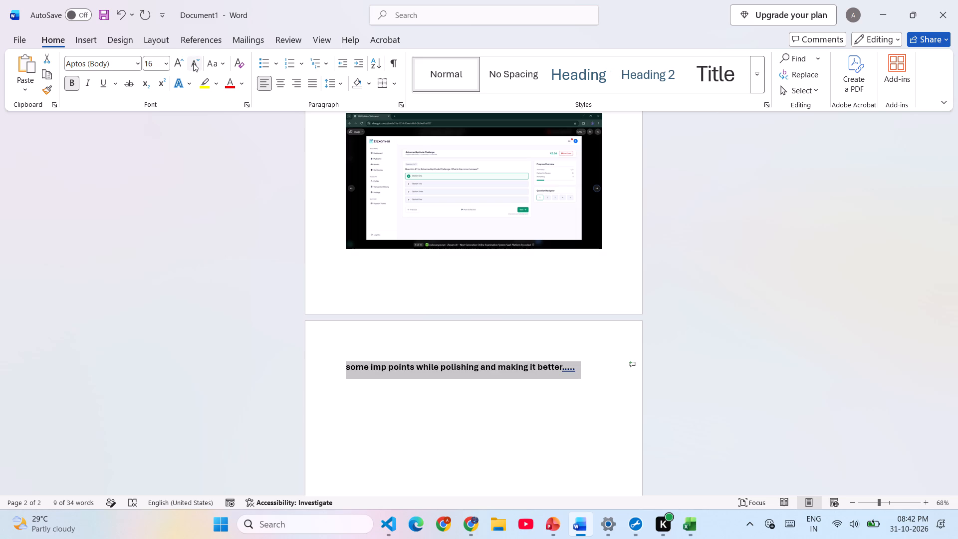
{"action": "left_click", "coordinate": [176, 63]}
{"action": "double_click", "coordinate": [400, 387]}
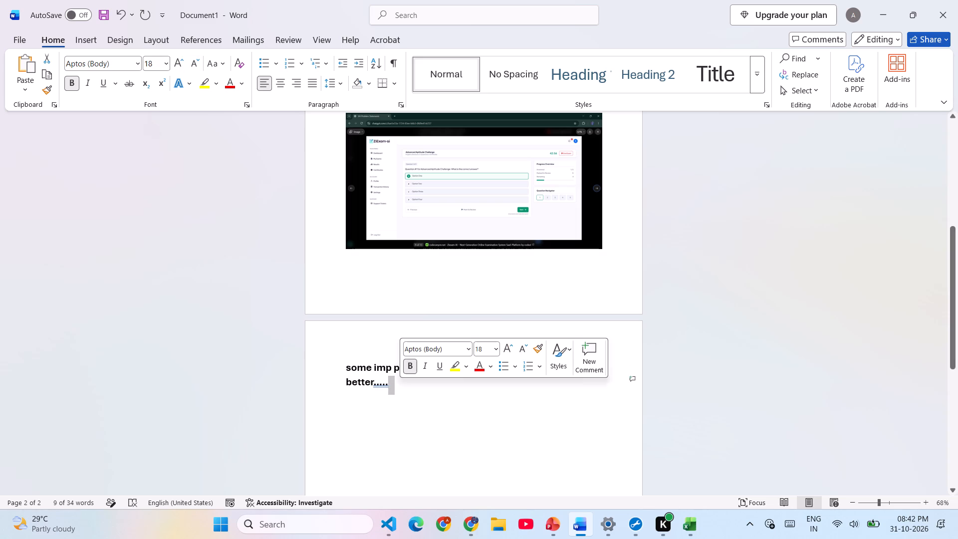
{"action": "left_click", "coordinate": [399, 383]}
Correct the dots after "better" to the suggested six-dot version "......".
{"action": "right_click", "coordinate": [383, 381]}
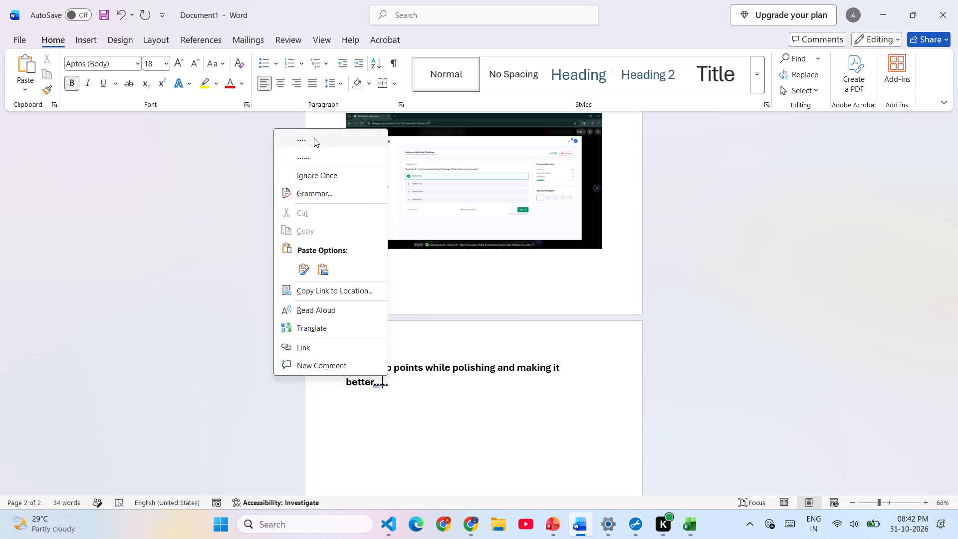
{"action": "left_click", "coordinate": [310, 156]}
{"action": "left_click", "coordinate": [408, 383]}
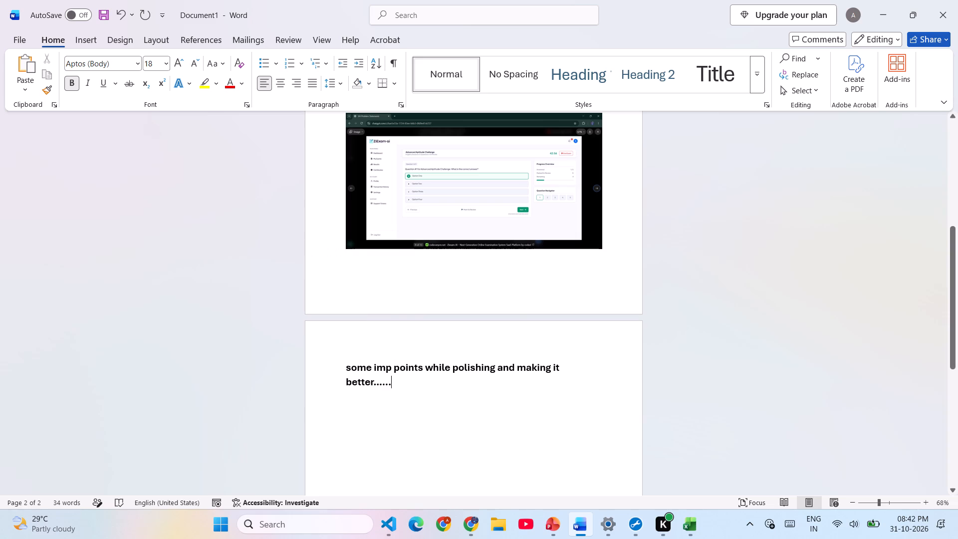
Capitalise the first letter of the line so that it begins with "Some".
{"action": "left_click", "coordinate": [352, 365]}
{"action": "key", "text": "BackSpace"}
{"action": "key", "text": "shift+s"}
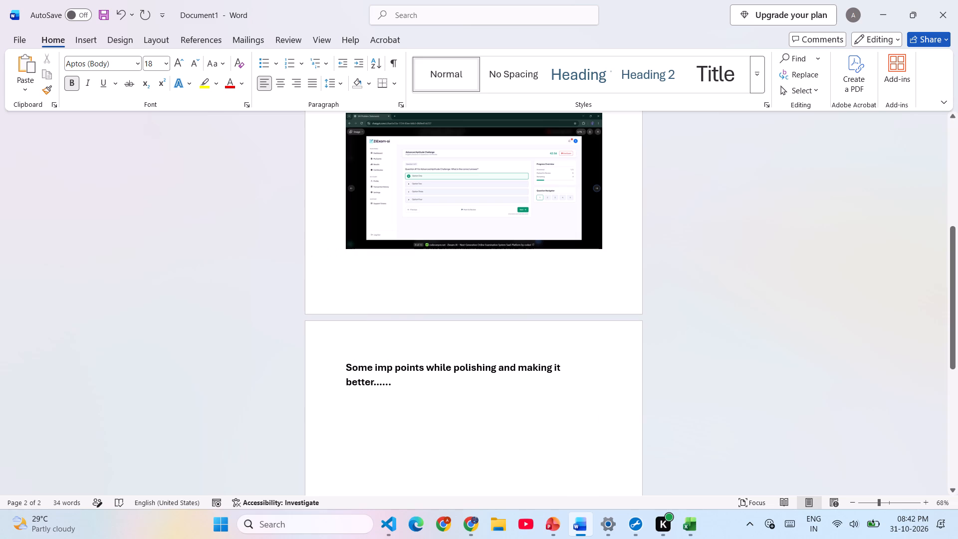
Start a new line directly below the "Some imp points" heading and apply checkmark bullets to it.
{"action": "left_click", "coordinate": [414, 379]}
{"action": "key", "text": "Return"}
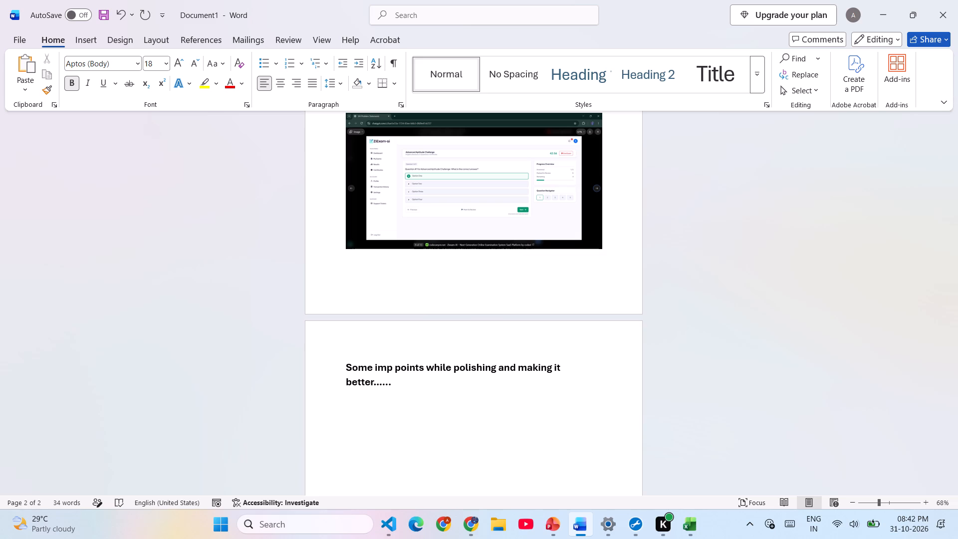
{"action": "scroll", "coordinate": [416, 372], "scroll_direction": "down", "scroll_amount": 7}
{"action": "left_click", "coordinate": [336, 82]}
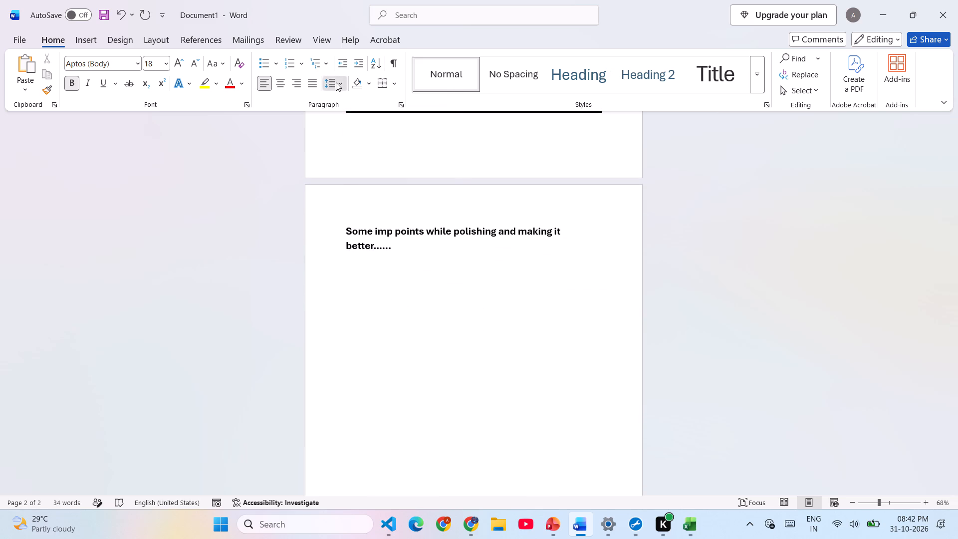
{"action": "left_click", "coordinate": [324, 65]}
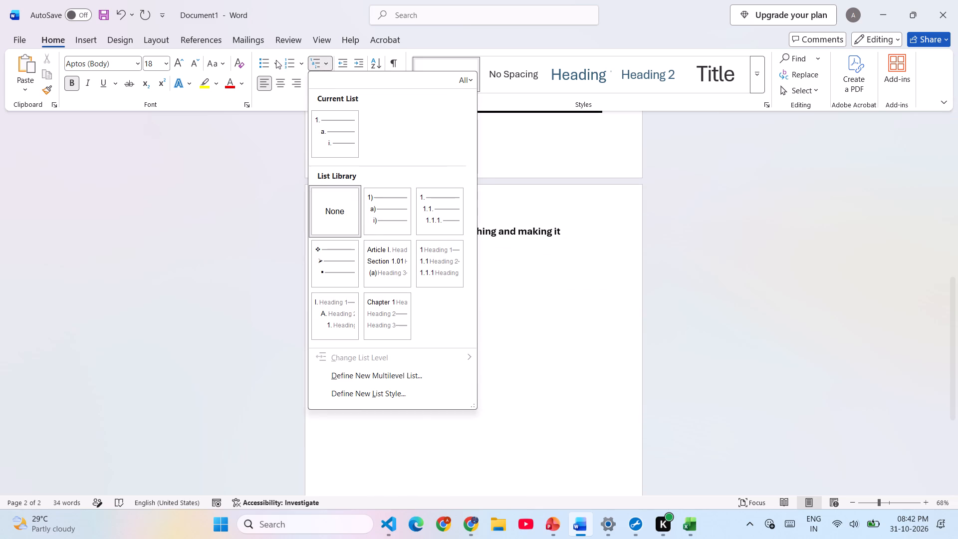
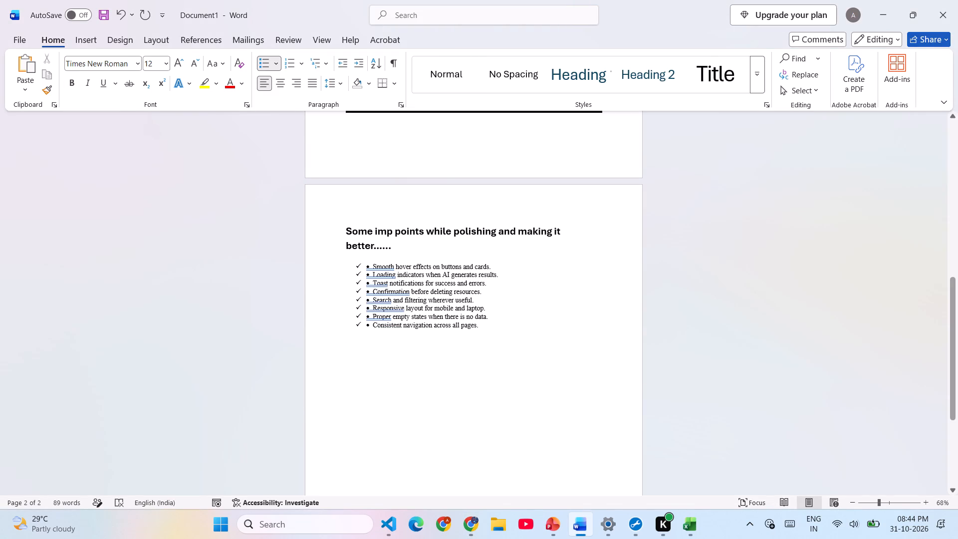
Enlarge the text of all the pasted checkmark points to size 16.
{"action": "left_click_drag", "start_coordinate": [350, 264], "coordinate": [472, 327]}
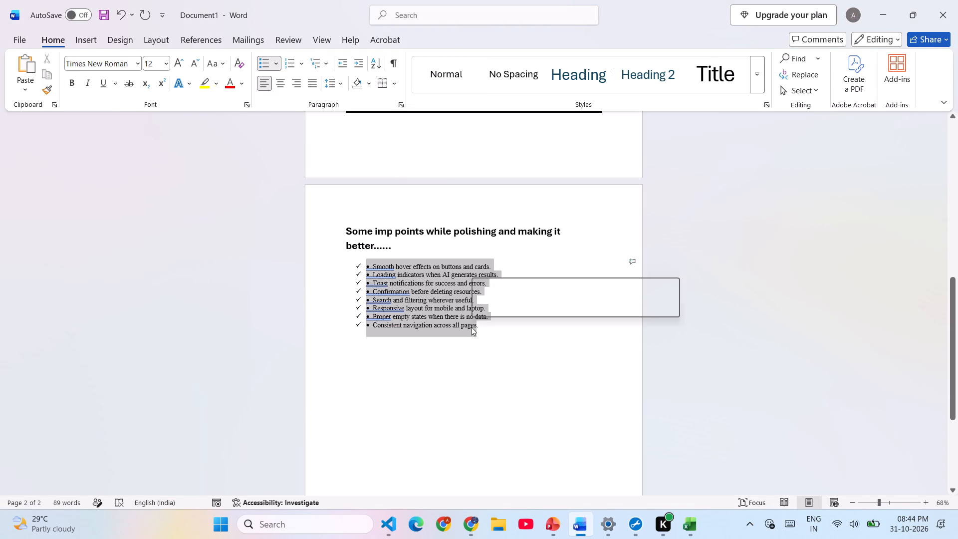
{"action": "left_click", "coordinate": [579, 283]}
{"action": "left_click", "coordinate": [579, 283]}
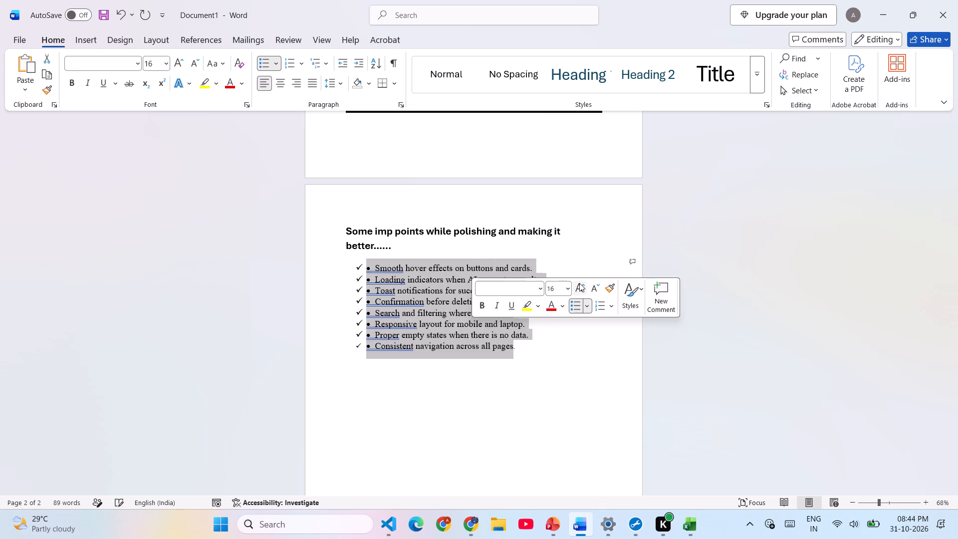
{"action": "left_click", "coordinate": [501, 270]}
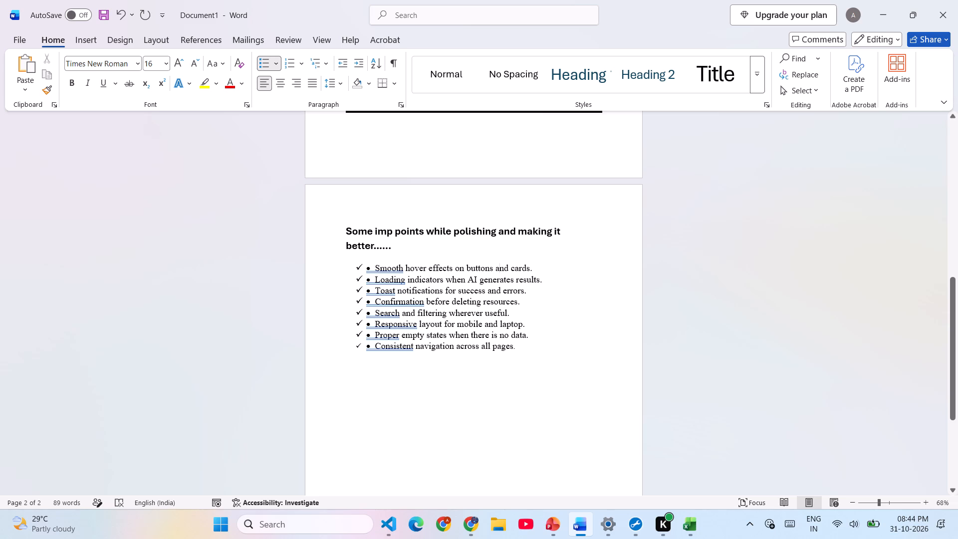
Remove the extra dot bullets from the Smooth, Loading and Toast points, leaving one space before each text.
{"action": "left_click", "coordinate": [364, 267]}
{"action": "key", "text": "Delete"}
{"action": "key", "text": "Delete"}
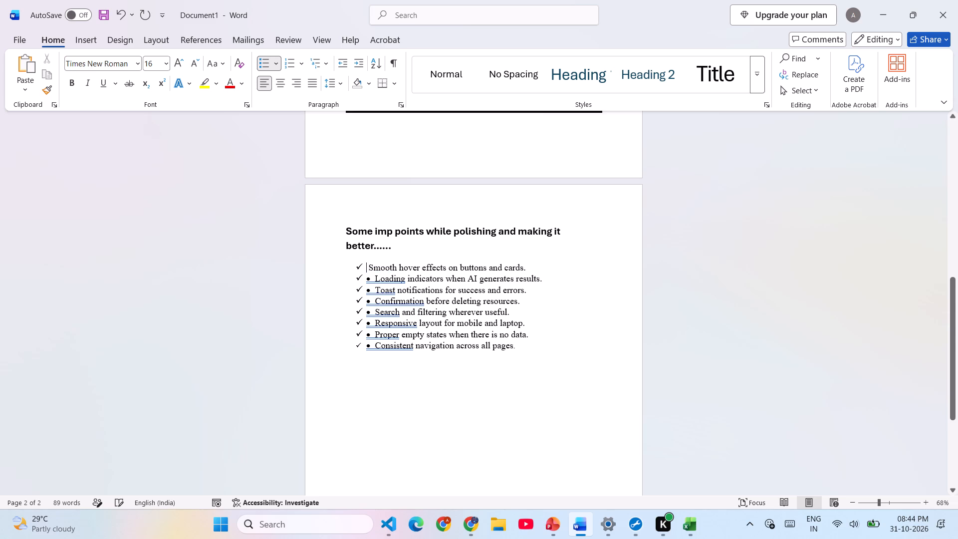
{"action": "left_click", "coordinate": [365, 278]}
{"action": "key", "text": "Delete"}
{"action": "key", "text": "Delete"}
{"action": "left_click", "coordinate": [365, 290]}
{"action": "key", "text": "Delete"}
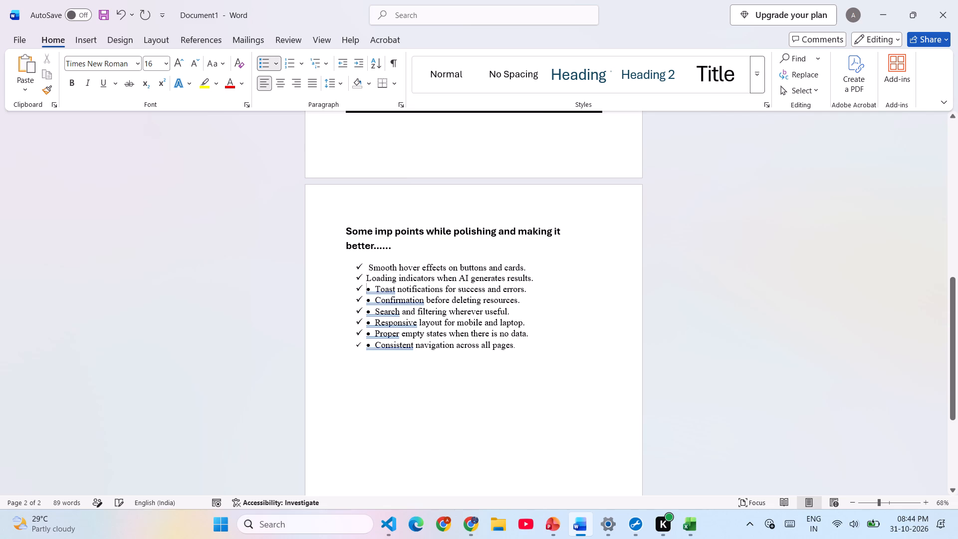
{"action": "key", "text": "Delete"}
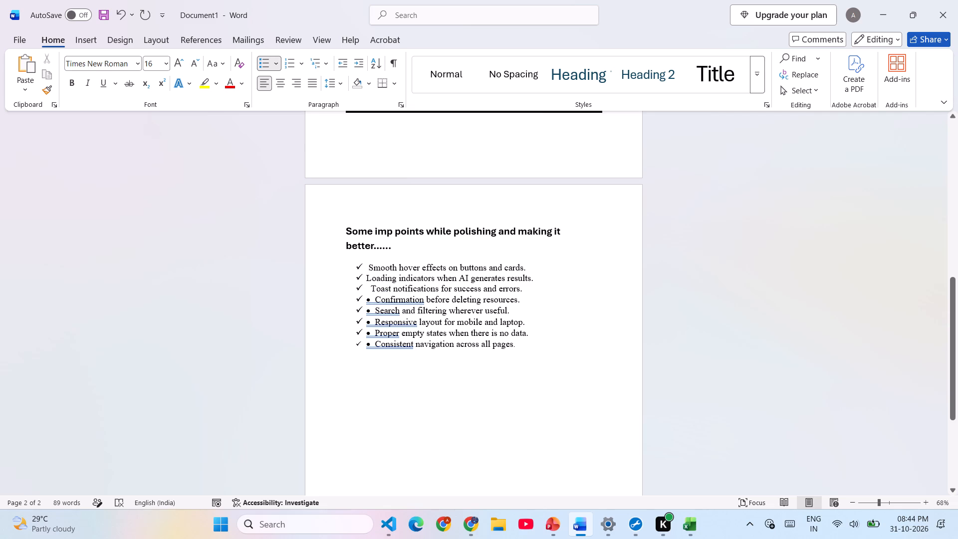
{"action": "left_click", "coordinate": [366, 280]}
{"action": "key", "text": "space"}
{"action": "left_click", "coordinate": [369, 288]}
{"action": "key", "text": "Delete"}
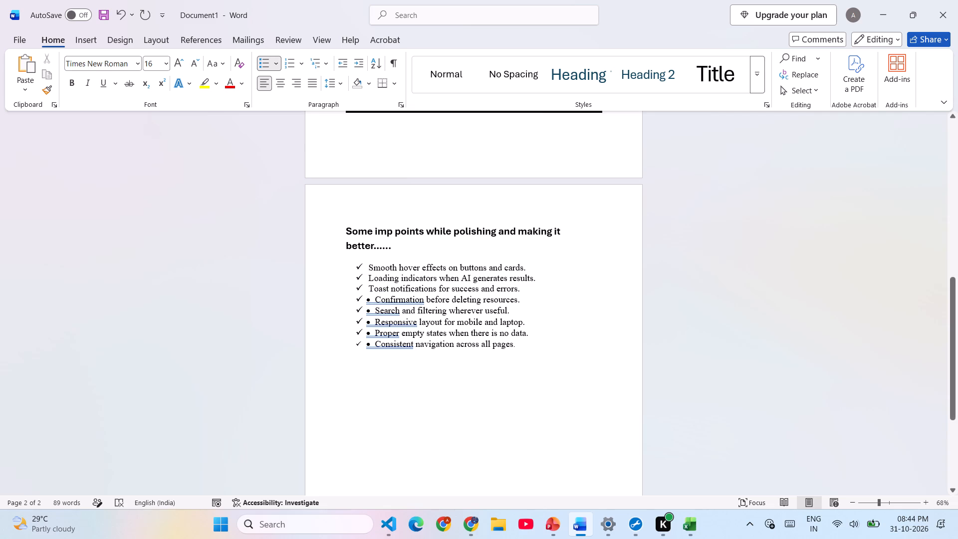
Remove the extra dot bullets from the remaining points, from "Confirmation before deleting resources." to "Consistent navigation across all pages.".
{"action": "left_click", "coordinate": [366, 300]}
{"action": "key", "text": "Delete"}
{"action": "key", "text": "Delete"}
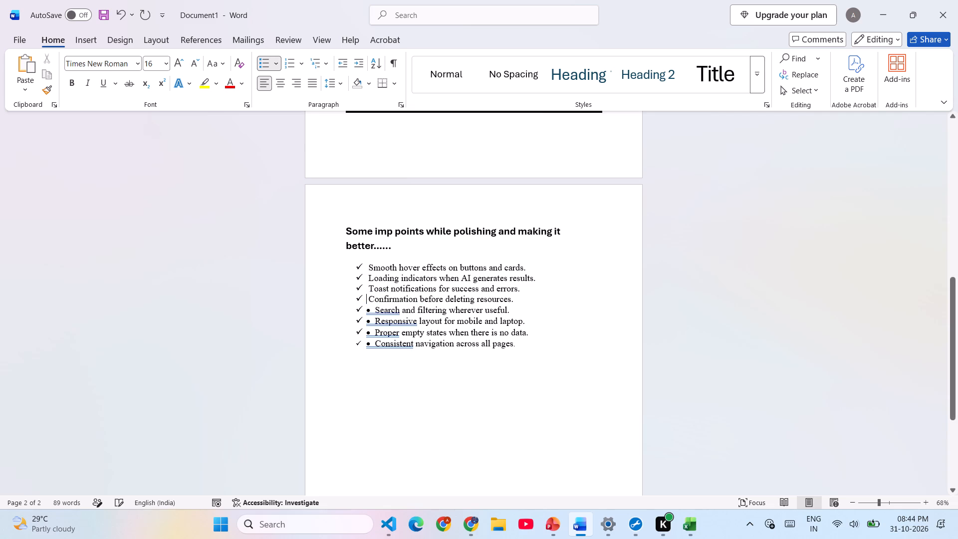
{"action": "left_click", "coordinate": [365, 311]}
{"action": "key", "text": "Delete"}
{"action": "key", "text": "Delete"}
{"action": "left_click", "coordinate": [366, 321]}
{"action": "key", "text": "Delete"}
{"action": "key", "text": "Delete"}
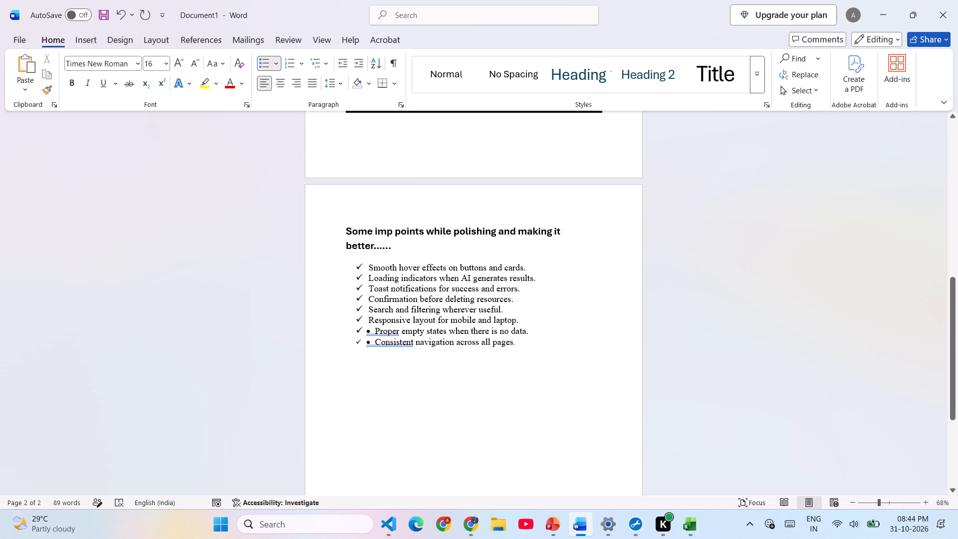
{"action": "left_click", "coordinate": [367, 330]}
{"action": "key", "text": "Delete"}
{"action": "key", "text": "Delete"}
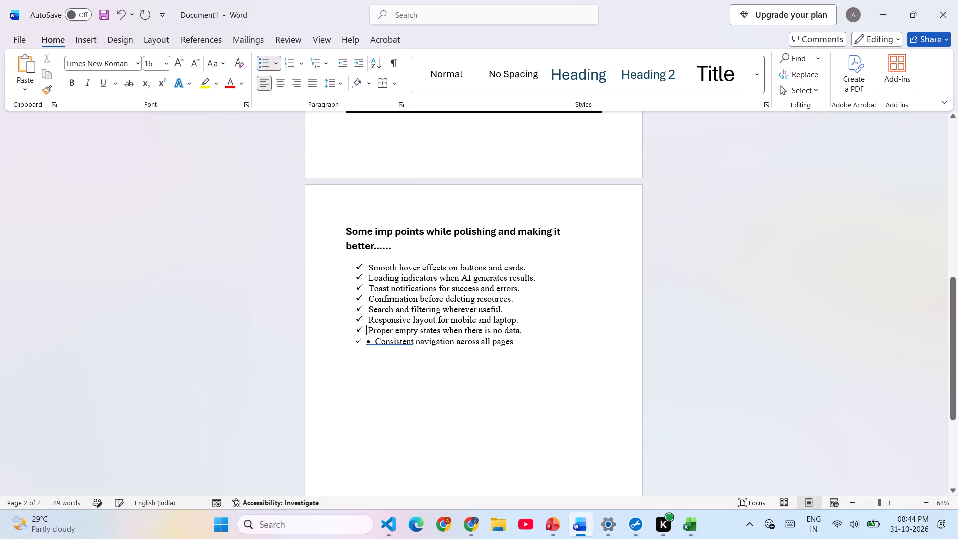
{"action": "left_click", "coordinate": [367, 339]}
{"action": "key", "text": "Delete"}
{"action": "key", "text": "Delete"}
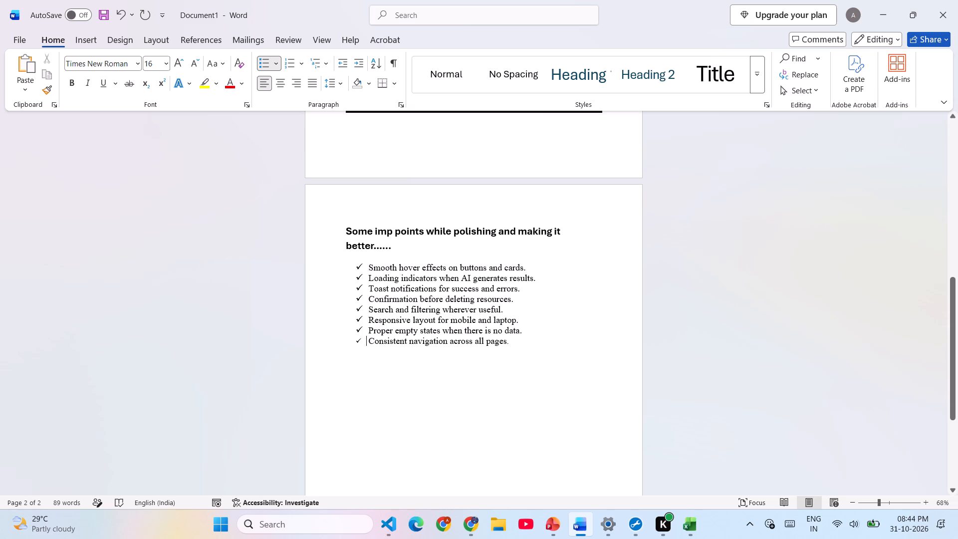
{"action": "left_click", "coordinate": [511, 341]}
Delete the point "Toast notifications for success and errors." from the checkmark list.
{"action": "scroll", "coordinate": [484, 273], "scroll_direction": "down", "scroll_amount": 4}
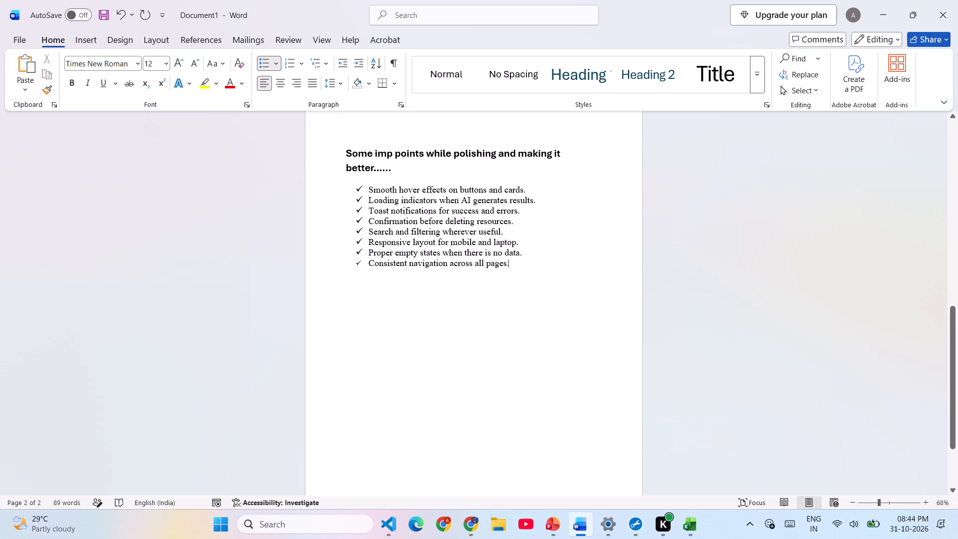
{"action": "left_click_drag", "start_coordinate": [529, 210], "coordinate": [547, 199]}
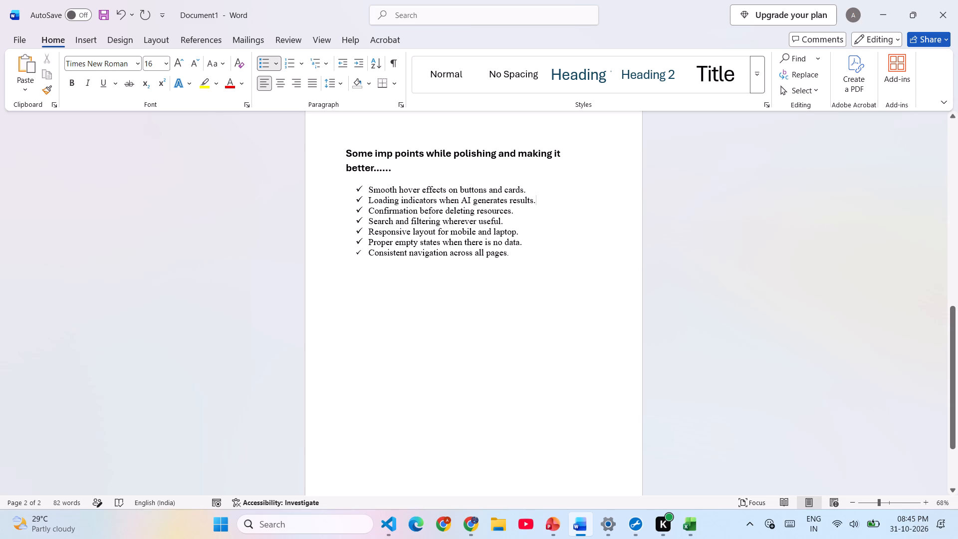
Delete the point "Confirmation before deleting resources." from the checkmark list.
{"action": "left_click", "coordinate": [441, 213]}
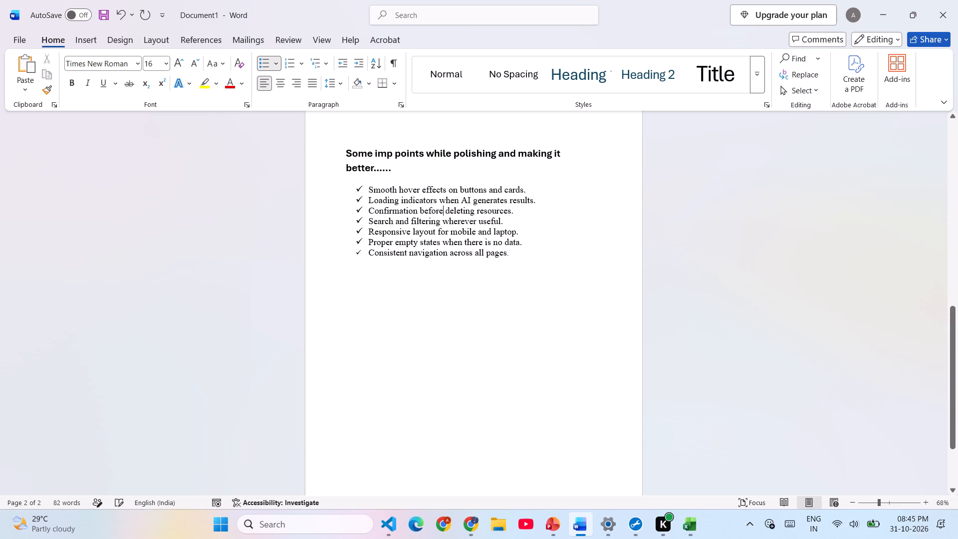
{"action": "left_click", "coordinate": [489, 213]}
{"action": "left_click", "coordinate": [483, 220]}
{"action": "left_click", "coordinate": [390, 212]}
{"action": "left_click_drag", "start_coordinate": [520, 211], "coordinate": [546, 203]}
{"action": "left_click", "coordinate": [494, 214]}
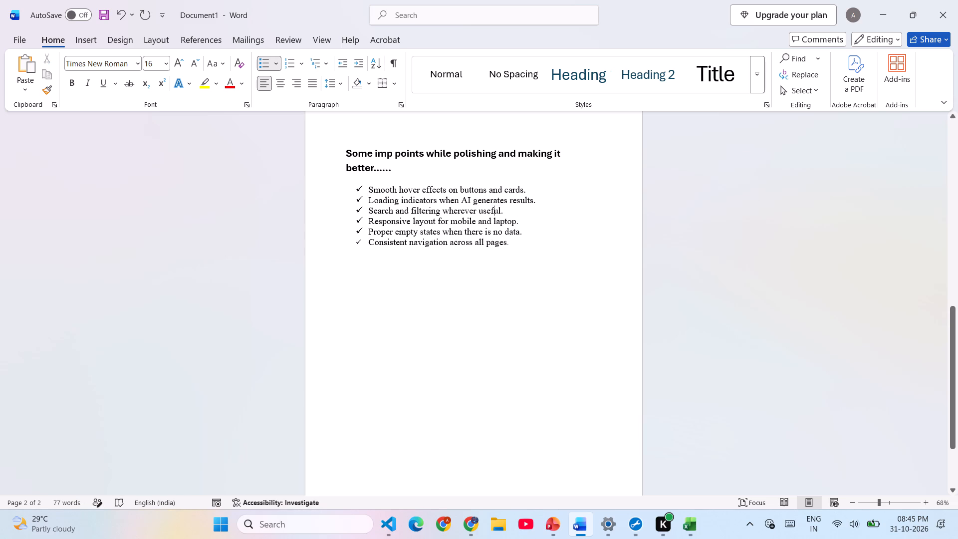
Delete the point "Search and filtering wherever useful." from the checkmark list.
{"action": "left_click_drag", "start_coordinate": [506, 209], "coordinate": [554, 201]}
{"action": "key", "text": "Delete"}
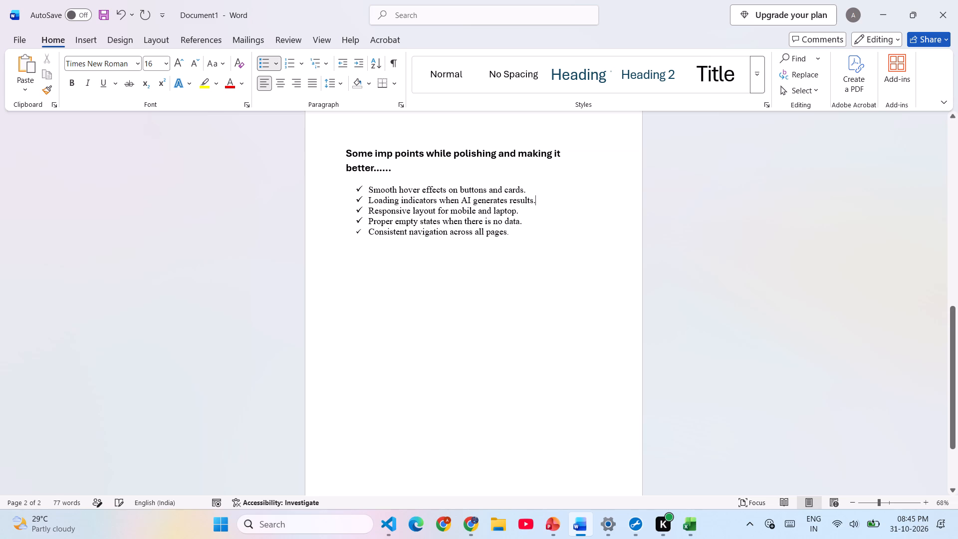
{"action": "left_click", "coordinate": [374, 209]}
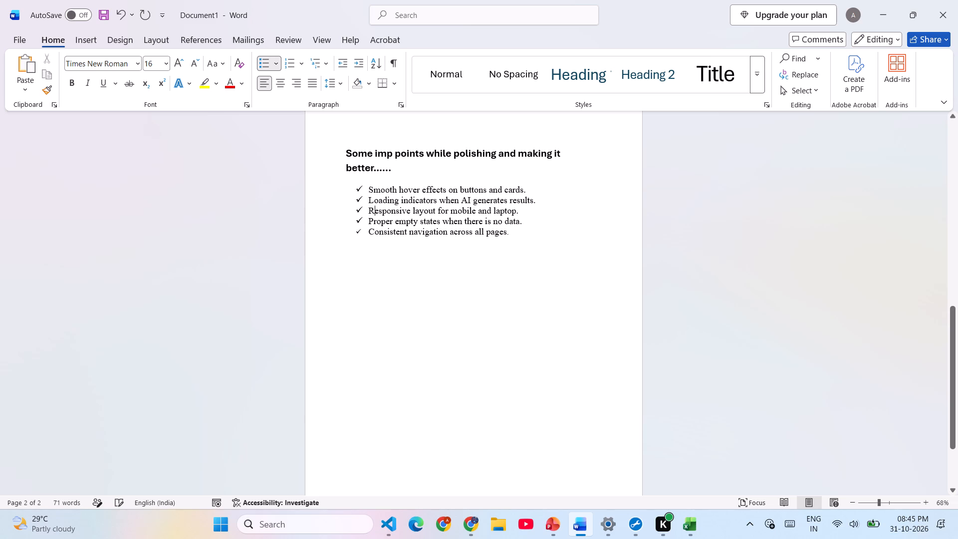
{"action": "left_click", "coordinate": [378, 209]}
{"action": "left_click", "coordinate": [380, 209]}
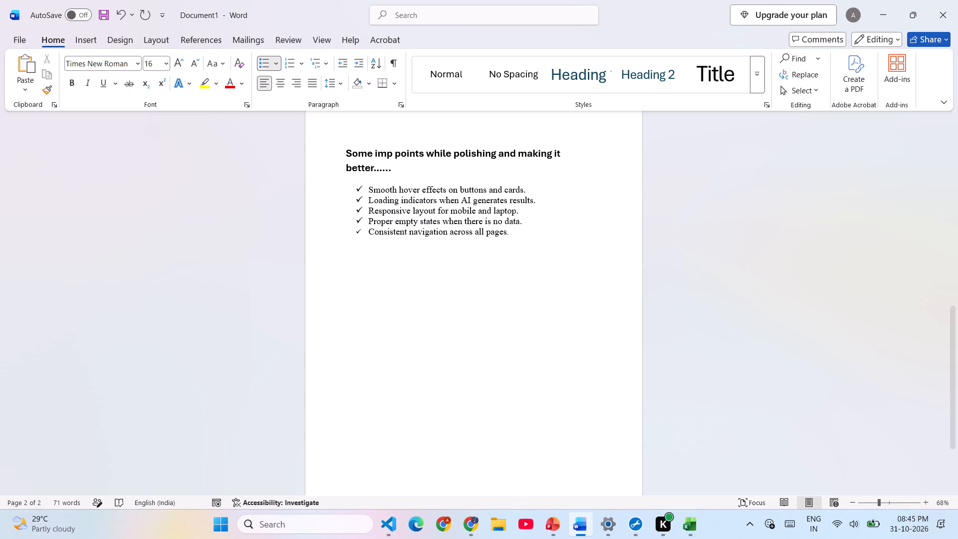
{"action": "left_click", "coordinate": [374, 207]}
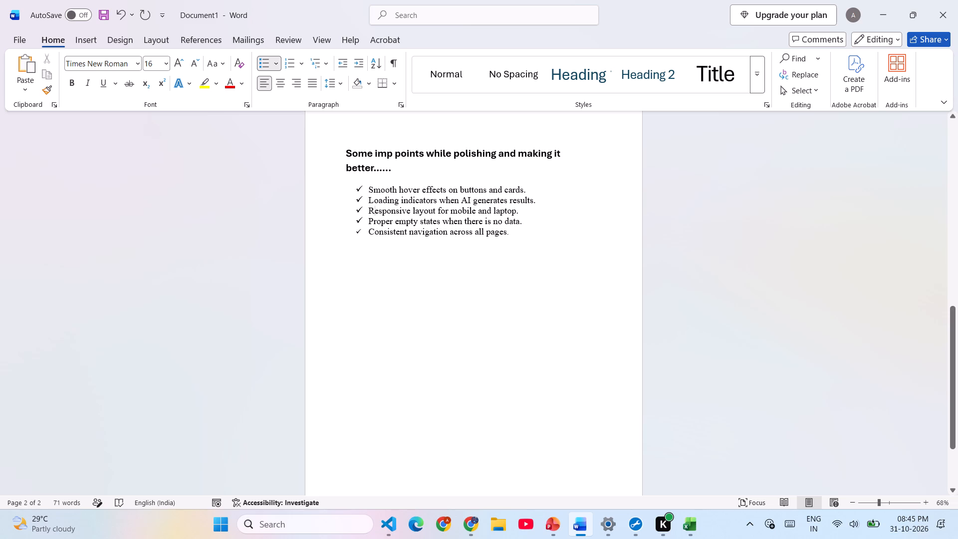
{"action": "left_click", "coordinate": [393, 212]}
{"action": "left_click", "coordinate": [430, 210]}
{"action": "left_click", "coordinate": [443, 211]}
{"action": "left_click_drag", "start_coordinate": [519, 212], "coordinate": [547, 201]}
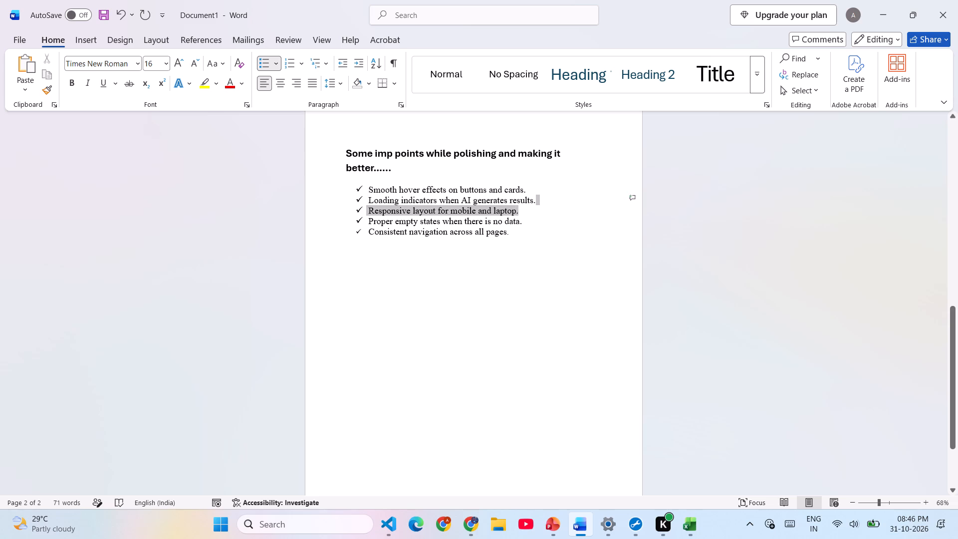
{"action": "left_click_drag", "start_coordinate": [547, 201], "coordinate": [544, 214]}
Append "(IMP)" after a few spaces at the end of the point "Responsive layout for mobile and laptop.".
{"action": "left_click", "coordinate": [523, 209]}
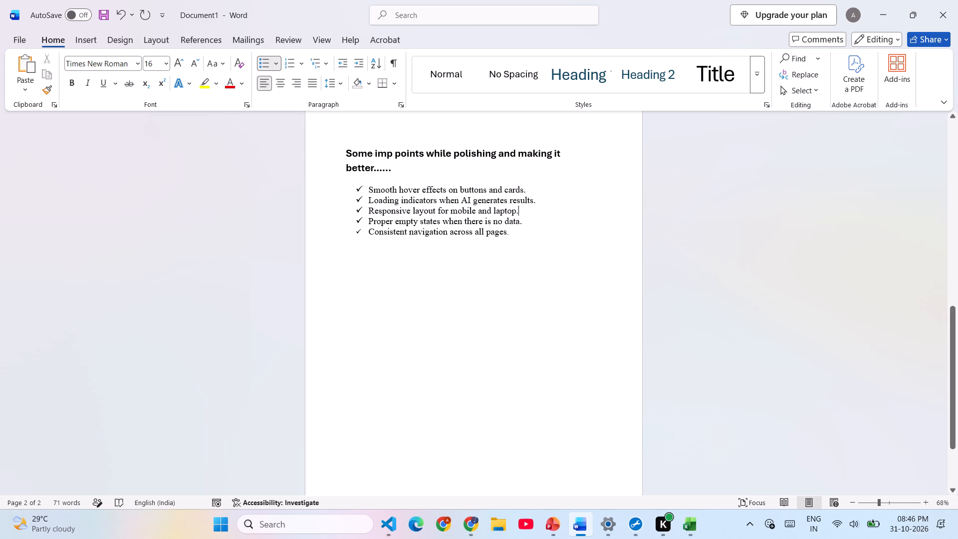
{"action": "key", "text": "space"}
{"action": "key", "text": "space"}
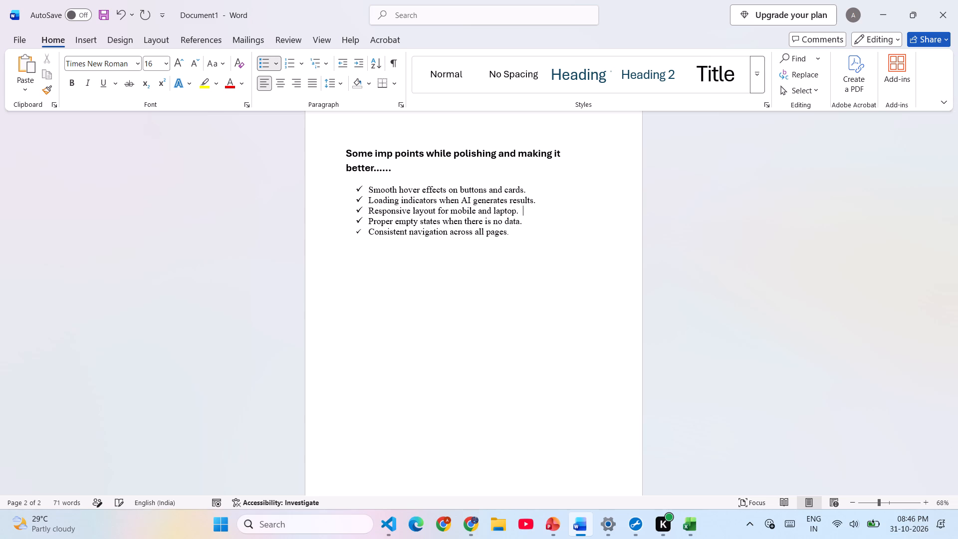
{"action": "key", "text": "space"}
{"action": "type", "text": "("}
{"action": "type", "text": "IMP"}
{"action": "key", "text": "shift+parenright"}
Format the "(IMP)" note on the responsive layout point as bold and underlined.
{"action": "left_click_drag", "start_coordinate": [525, 211], "coordinate": [548, 209]}
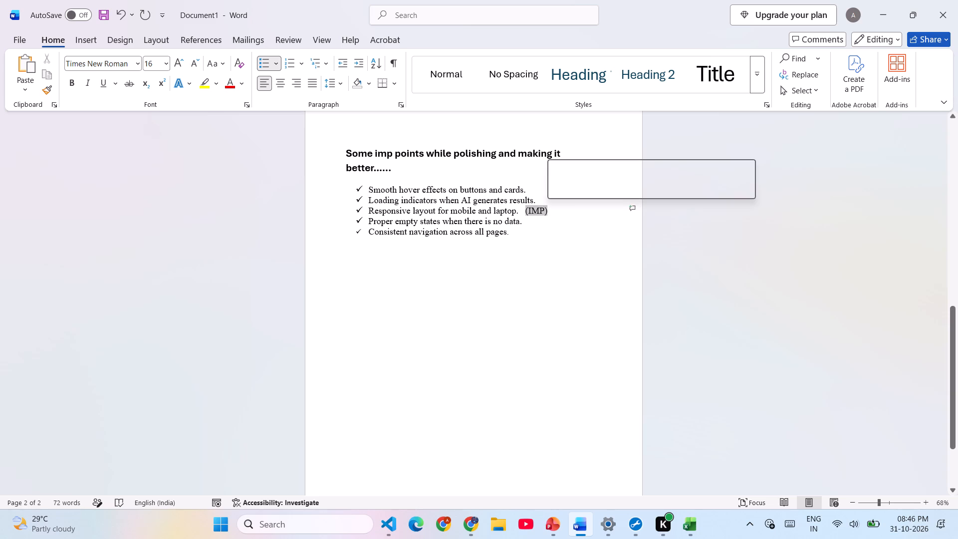
{"action": "left_click", "coordinate": [551, 185]}
{"action": "left_click", "coordinate": [587, 189]}
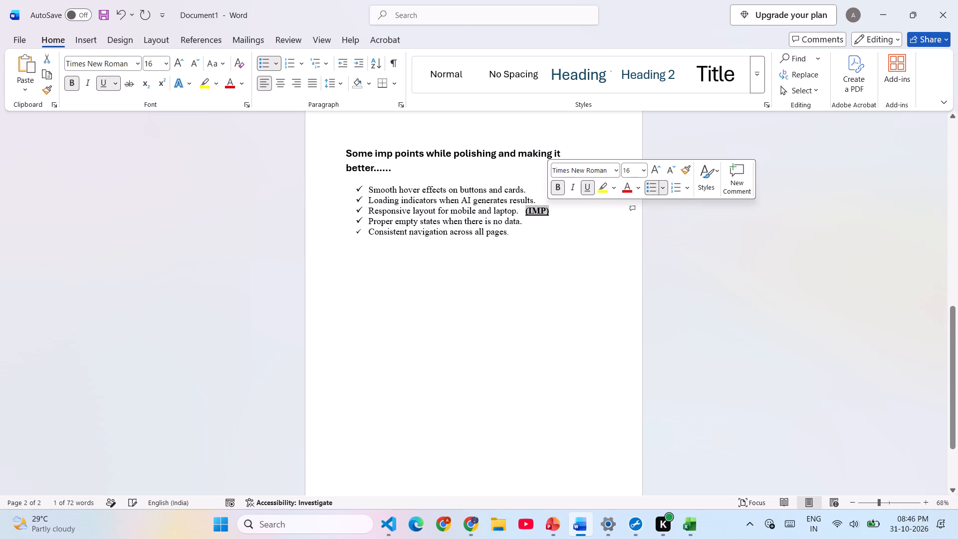
{"action": "left_click", "coordinate": [559, 219]}
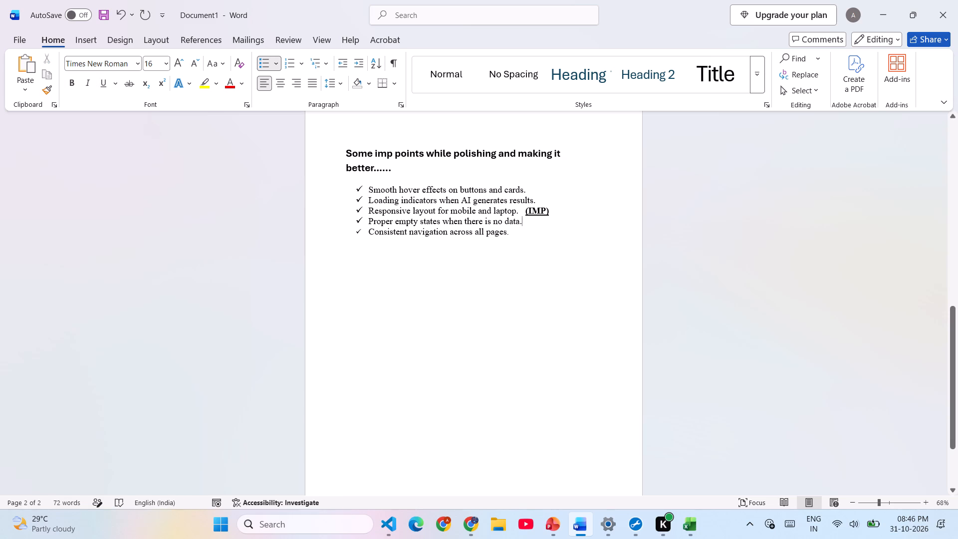
Delete the point "Proper empty states when there is no data." from the checkmark list.
{"action": "left_click_drag", "start_coordinate": [524, 224], "coordinate": [565, 214]}
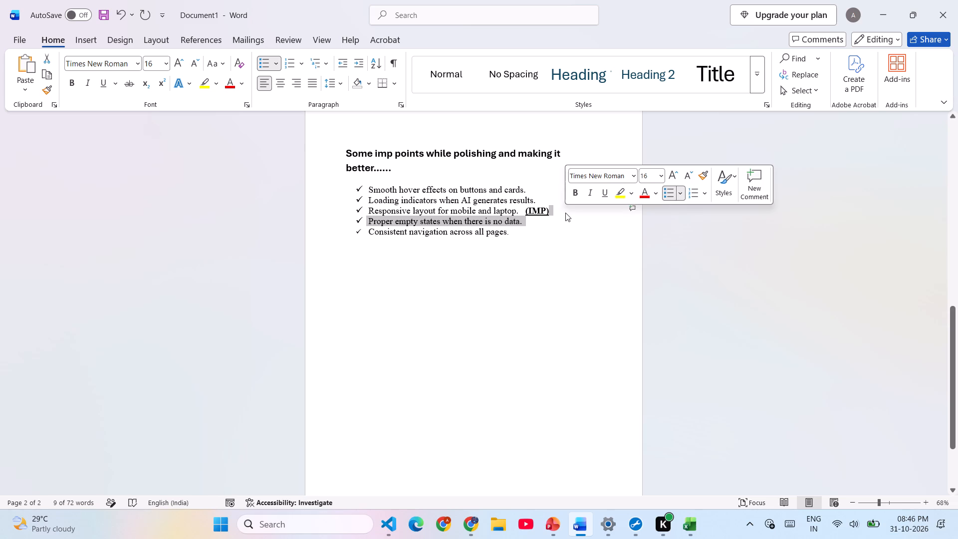
{"action": "key", "text": "Delete"}
End the checkmark list after "Consistent navigation across all pages." and add blank unbulleted space below it.
{"action": "left_click", "coordinate": [517, 225]}
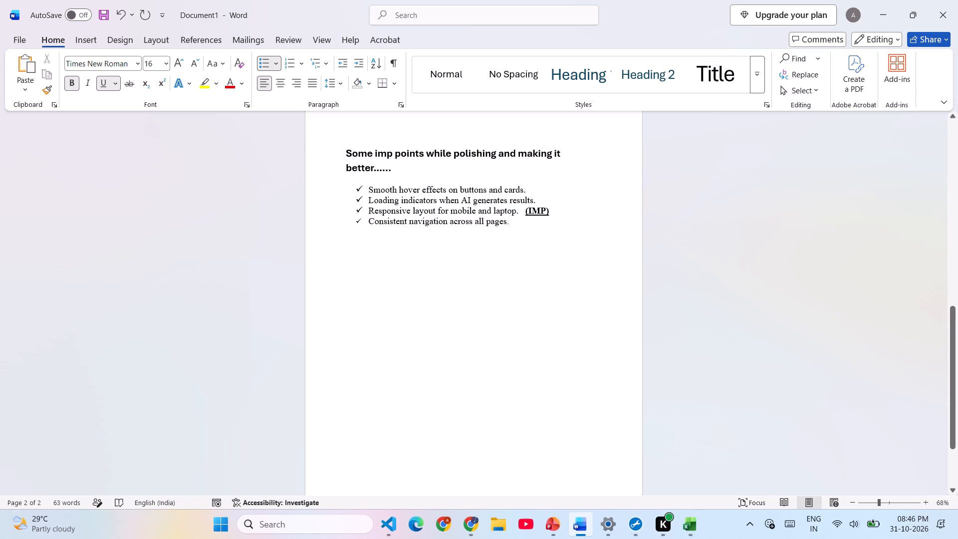
{"action": "key", "text": "Return"}
{"action": "key", "text": "Return"}
{"action": "key", "text": "Return"}
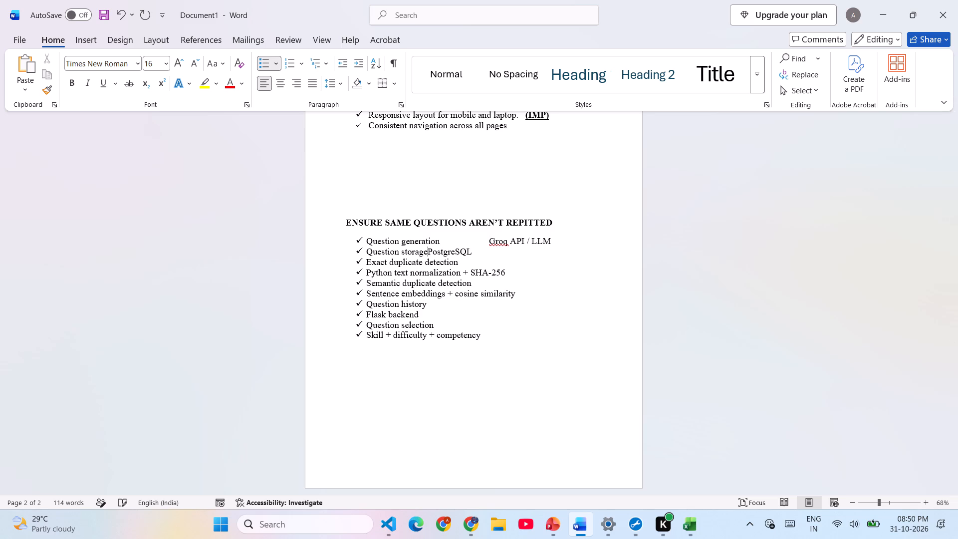
{"action": "key", "text": "Tab"}
{"action": "key", "text": "Tab"}
{"action": "key", "text": "Tab"}
{"action": "key", "text": "Tab"}
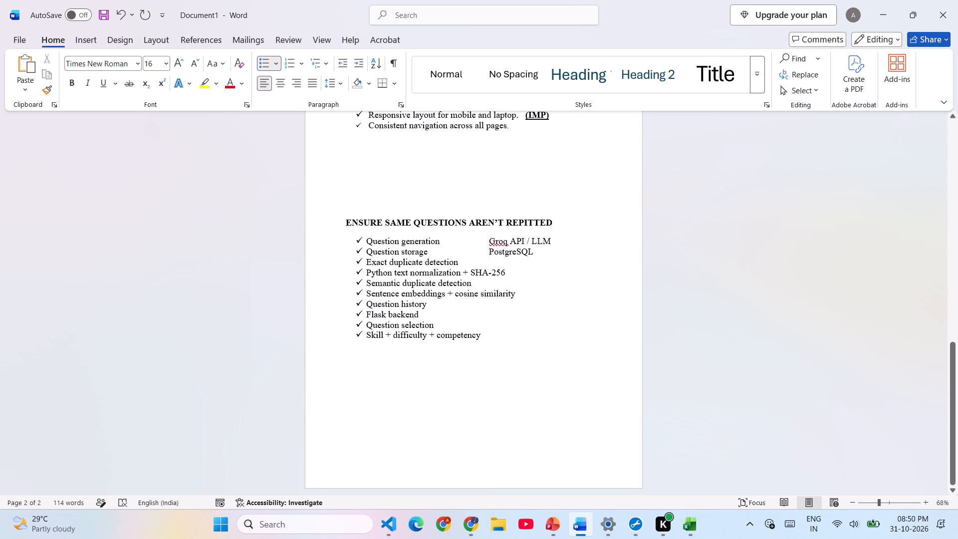
Merge "Python text normalization + SHA-256" onto the "Exact duplicate detection" line, aligned with the second column, keeping the word "Python" intact.
{"action": "left_click", "coordinate": [459, 263]}
{"action": "key", "text": "Delete"}
{"action": "key", "text": "Delete"}
{"action": "key", "text": "Delete"}
{"action": "key", "text": "Tab"}
{"action": "key", "text": "Tab"}
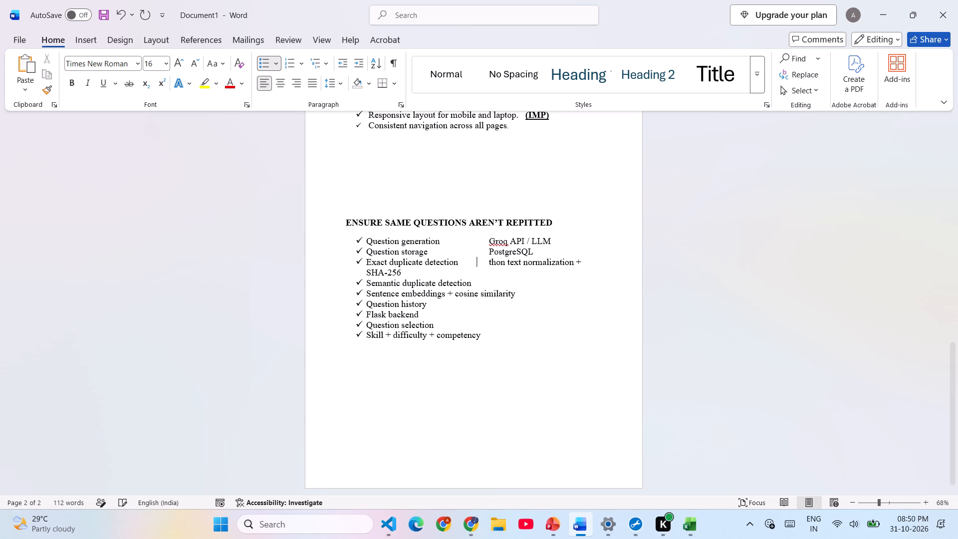
{"action": "key", "text": "shift+p"}
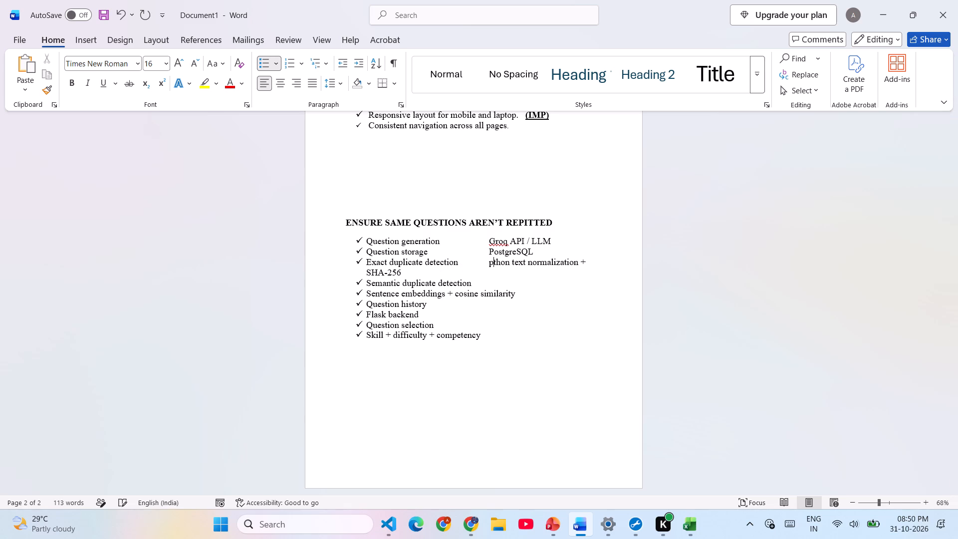
{"action": "key", "text": "BackSpace"}
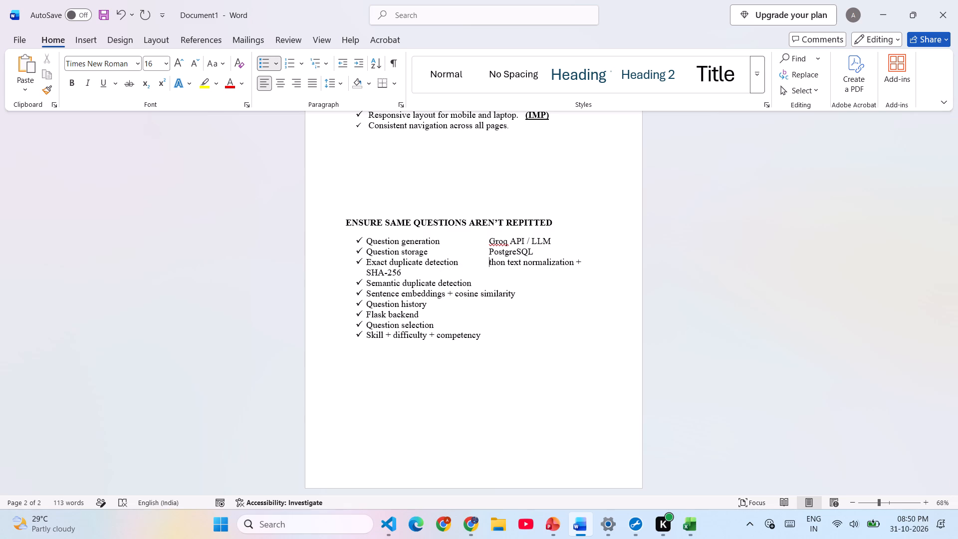
{"action": "key", "text": "shift+p"}
{"action": "key", "text": "BackSpace"}
{"action": "key", "text": "p"}
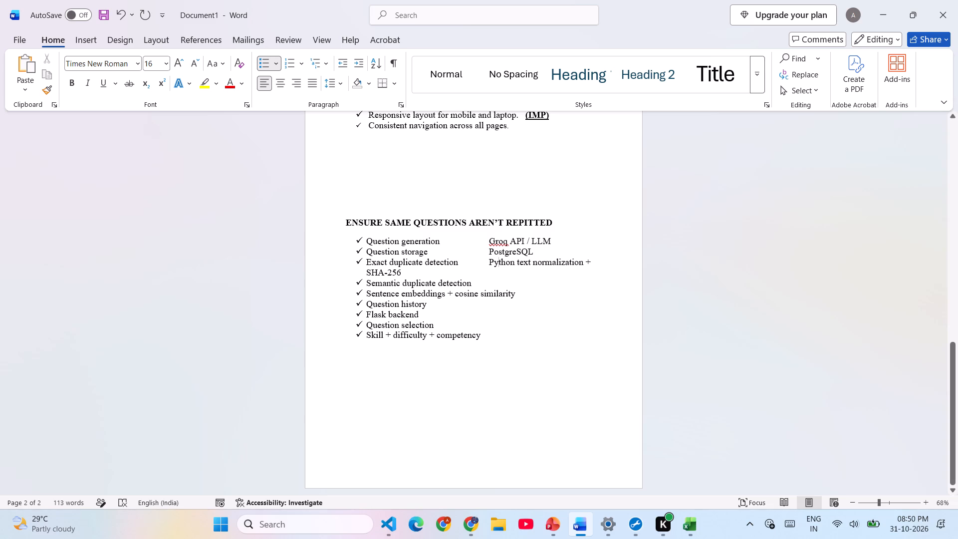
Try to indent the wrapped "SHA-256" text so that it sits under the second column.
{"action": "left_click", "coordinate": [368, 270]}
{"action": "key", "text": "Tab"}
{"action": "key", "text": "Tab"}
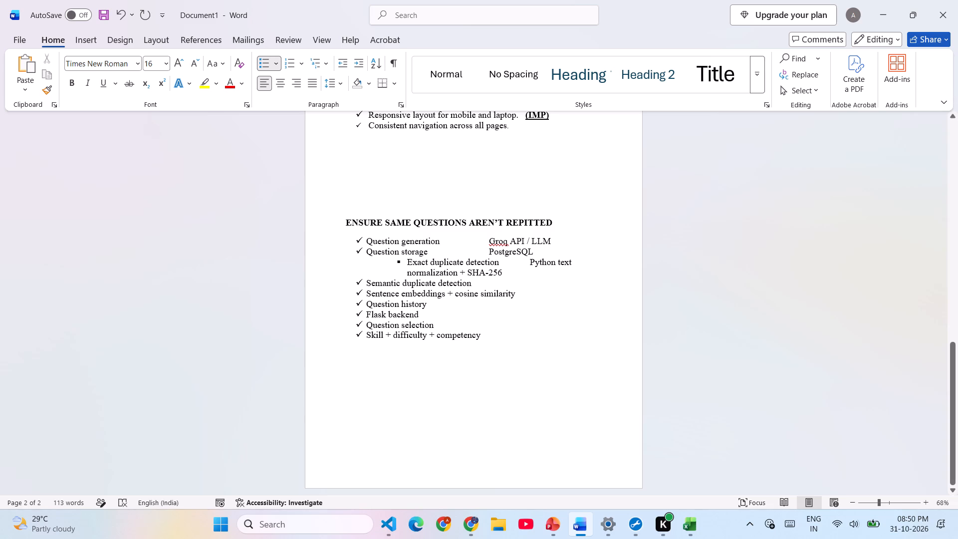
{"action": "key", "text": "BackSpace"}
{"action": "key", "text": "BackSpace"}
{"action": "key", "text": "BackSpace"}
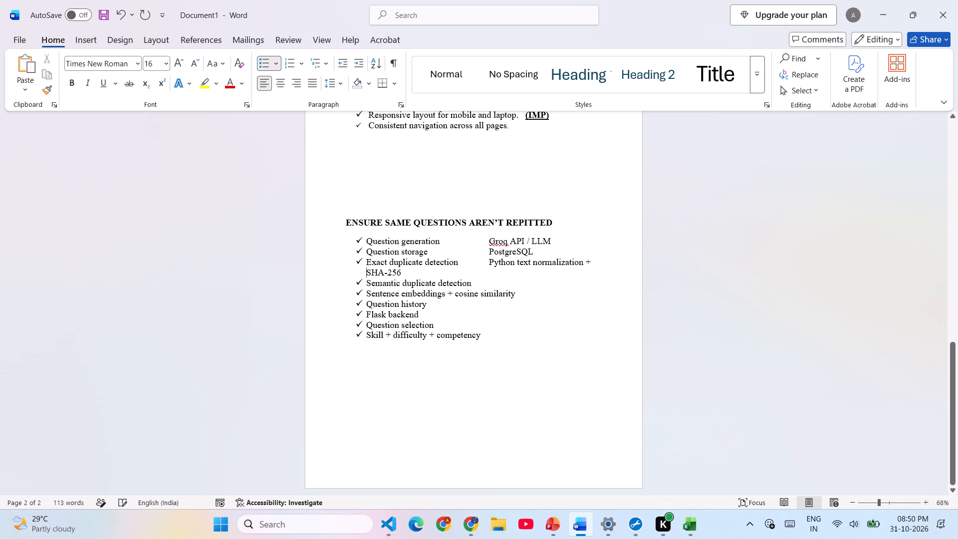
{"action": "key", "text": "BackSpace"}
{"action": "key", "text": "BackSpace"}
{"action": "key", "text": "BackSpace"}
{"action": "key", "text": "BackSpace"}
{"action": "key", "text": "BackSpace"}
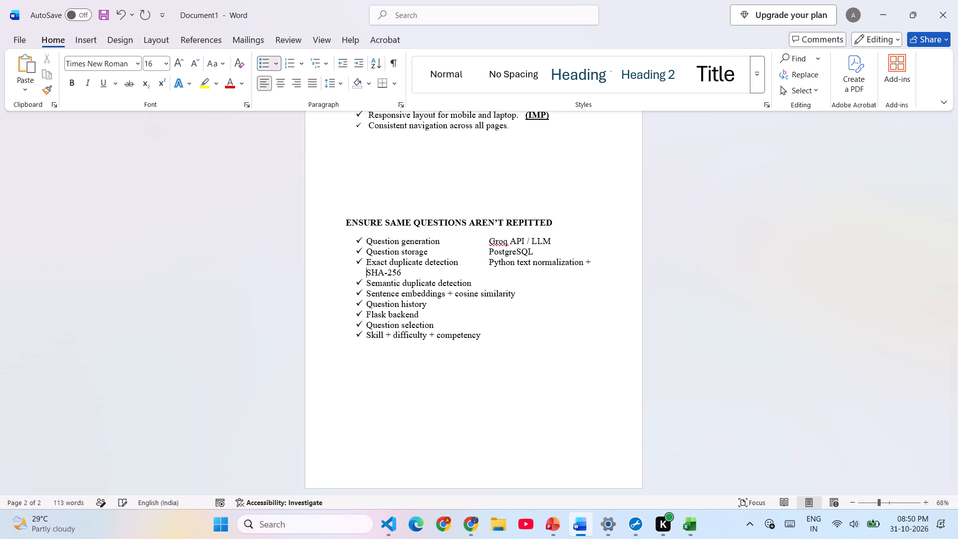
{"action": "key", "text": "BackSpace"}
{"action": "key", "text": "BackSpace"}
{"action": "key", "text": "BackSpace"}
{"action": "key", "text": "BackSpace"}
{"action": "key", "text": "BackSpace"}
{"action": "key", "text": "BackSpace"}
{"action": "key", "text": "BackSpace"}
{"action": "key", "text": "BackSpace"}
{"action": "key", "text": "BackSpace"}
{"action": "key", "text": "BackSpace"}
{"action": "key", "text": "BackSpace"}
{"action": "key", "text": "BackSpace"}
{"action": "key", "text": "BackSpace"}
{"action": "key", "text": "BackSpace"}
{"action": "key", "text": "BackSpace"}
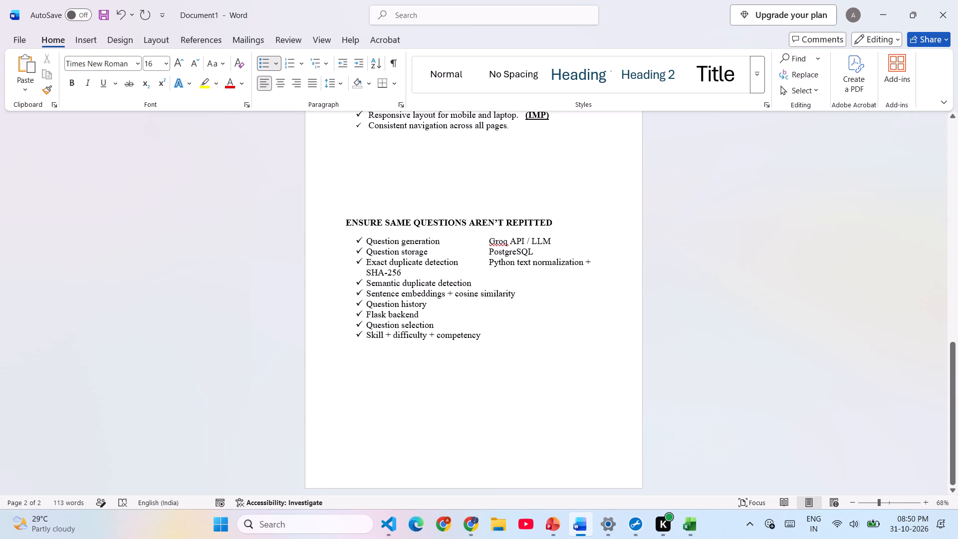
Break "SHA-256" onto its own line after "Python text normalization +".
{"action": "left_click", "coordinate": [591, 261]}
{"action": "key", "text": "Delete"}
{"action": "key", "text": "Return"}
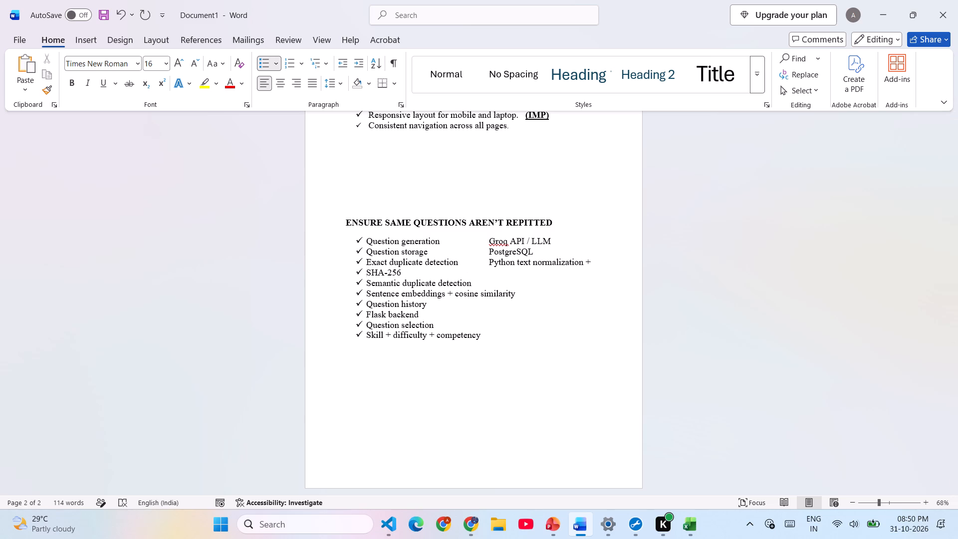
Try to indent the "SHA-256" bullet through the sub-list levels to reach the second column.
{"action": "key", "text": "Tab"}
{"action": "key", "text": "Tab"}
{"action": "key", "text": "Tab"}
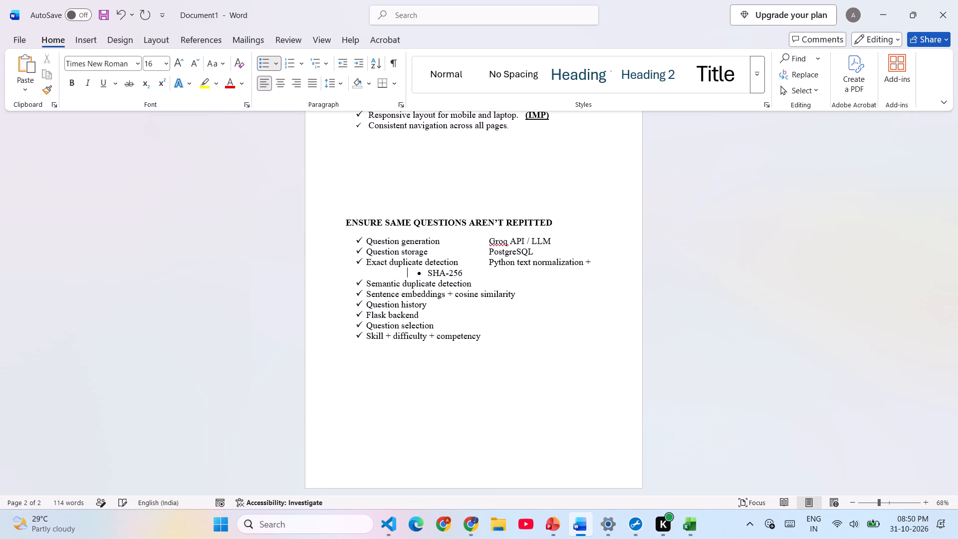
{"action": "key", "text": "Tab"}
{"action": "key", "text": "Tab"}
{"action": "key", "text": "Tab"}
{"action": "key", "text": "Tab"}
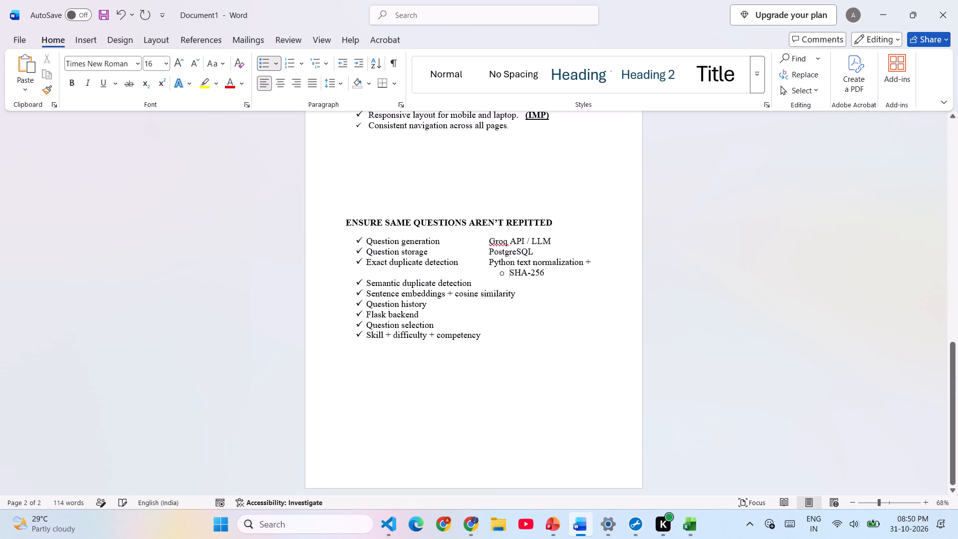
Remove the sub-list indentation and bullet from "SHA-256" and tab-align it beneath "Python text normalization +".
{"action": "key", "text": "BackSpace"}
{"action": "key", "text": "BackSpace"}
{"action": "key", "text": "BackSpace"}
{"action": "key", "text": "BackSpace"}
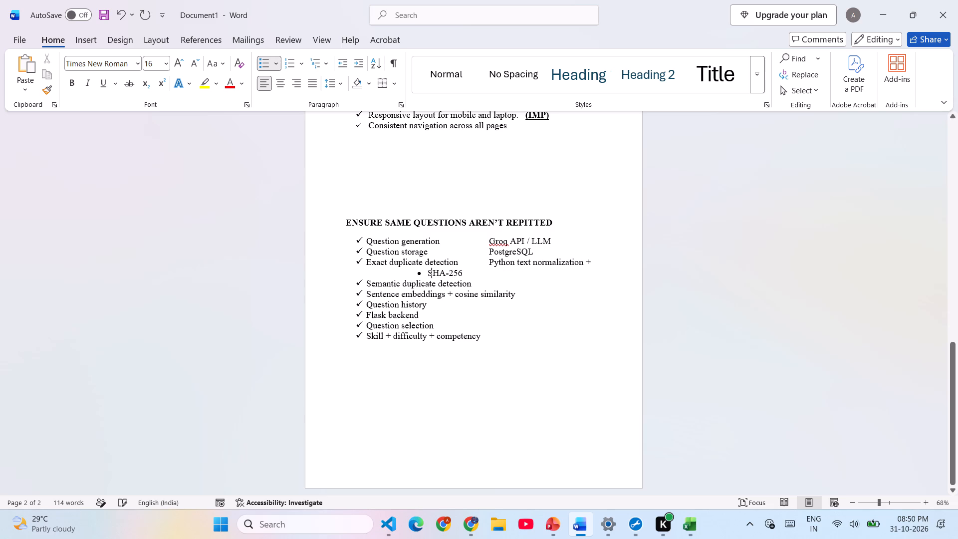
{"action": "key", "text": "BackSpace"}
{"action": "key", "text": "BackSpace"}
{"action": "key", "text": "BackSpace"}
{"action": "key", "text": "BackSpace"}
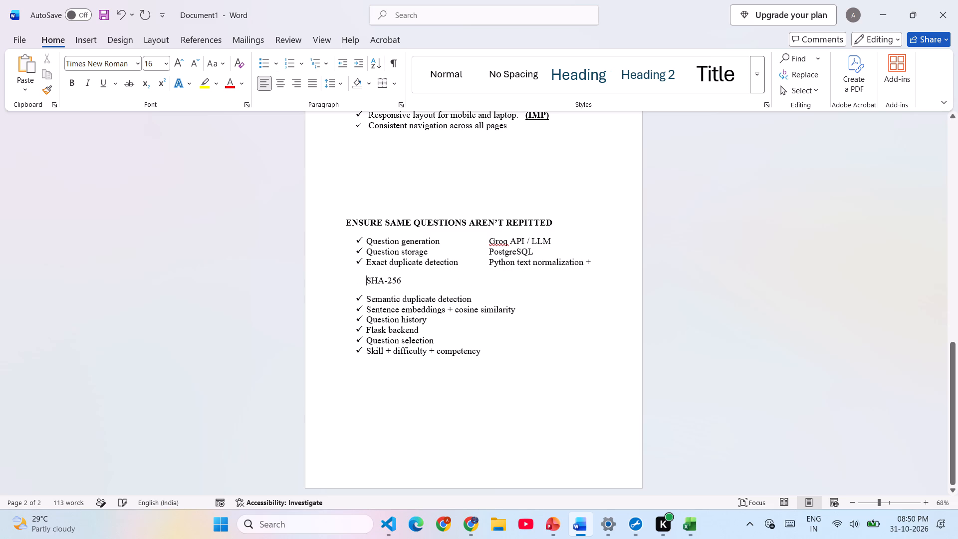
{"action": "key", "text": "Tab"}
{"action": "key", "text": "Tab"}
{"action": "key", "text": "Tab"}
{"action": "key", "text": "Tab"}
{"action": "key", "text": "Tab"}
{"action": "key", "text": "Tab"}
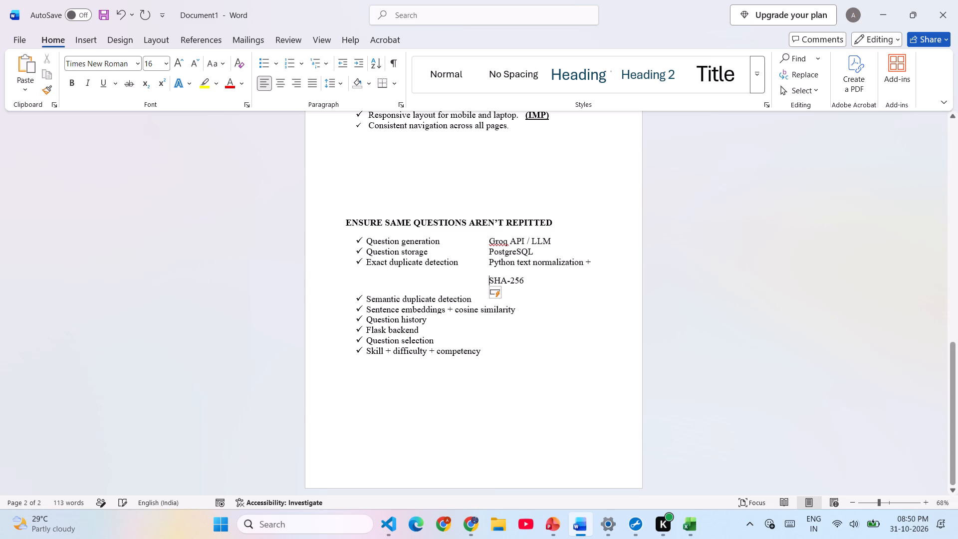
{"action": "left_click", "coordinate": [493, 273]}
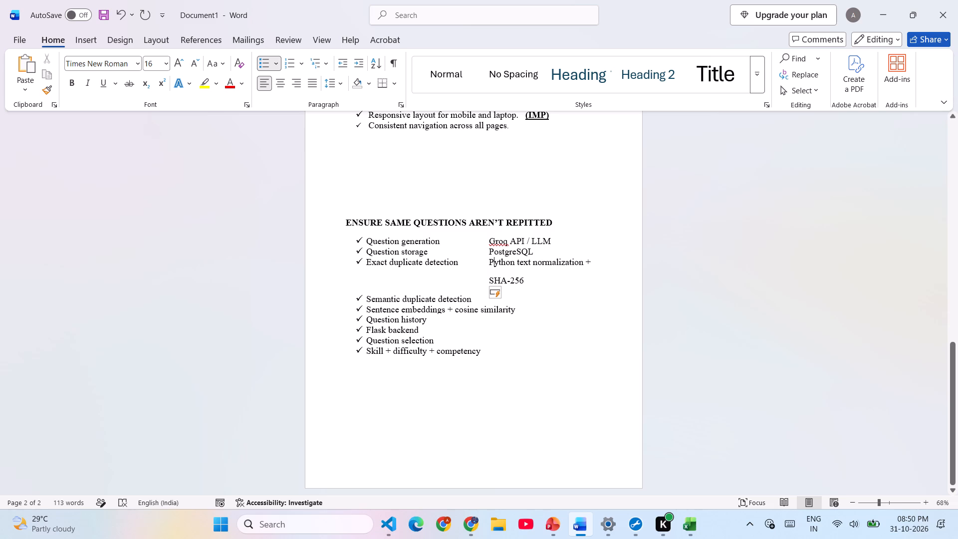
Merge "Sentence embeddings + cosine similarity" onto the "Semantic duplicate detection" line, aligned with the second column.
{"action": "left_click", "coordinate": [367, 309]}
{"action": "key", "text": "BackSpace"}
{"action": "key", "text": "BackSpace"}
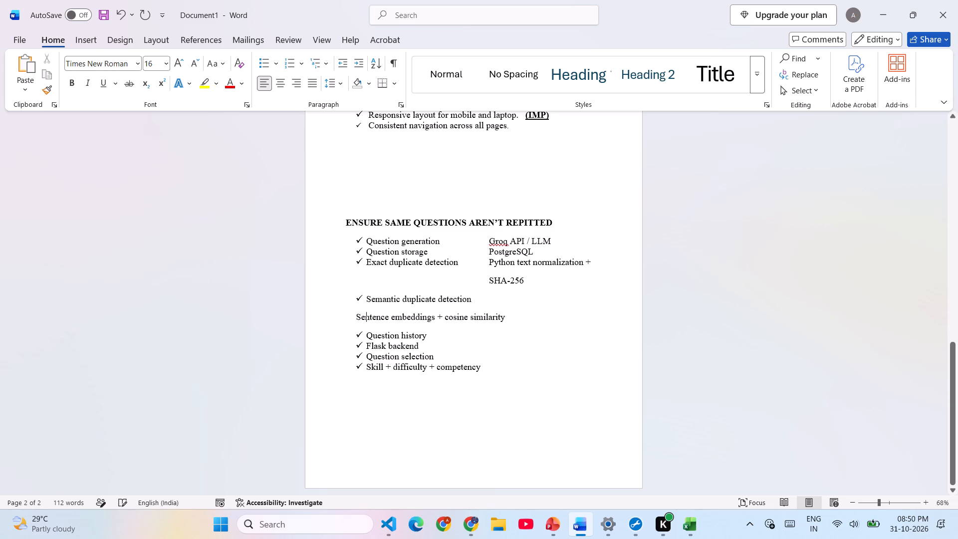
{"action": "key", "text": "BackSpace"}
{"action": "key", "text": "BackSpace"}
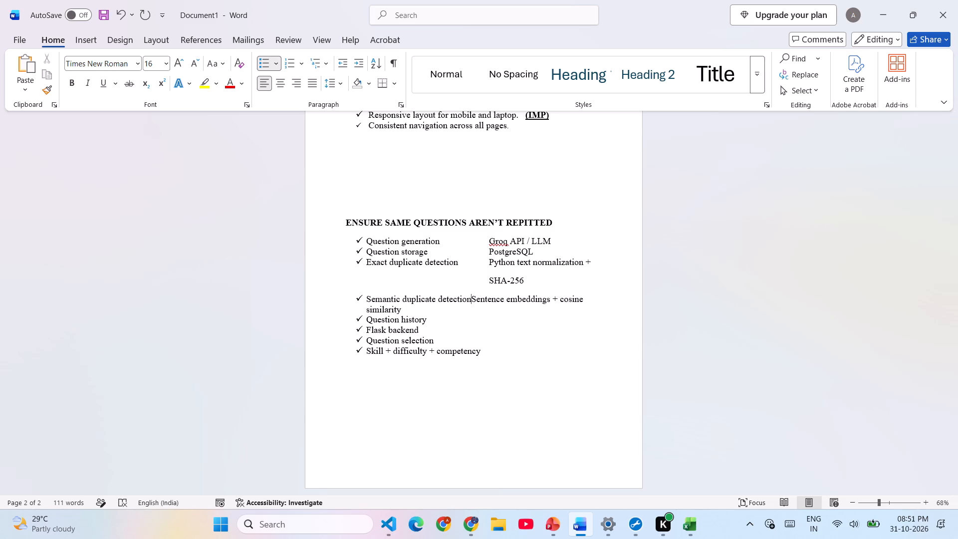
{"action": "key", "text": "Tab"}
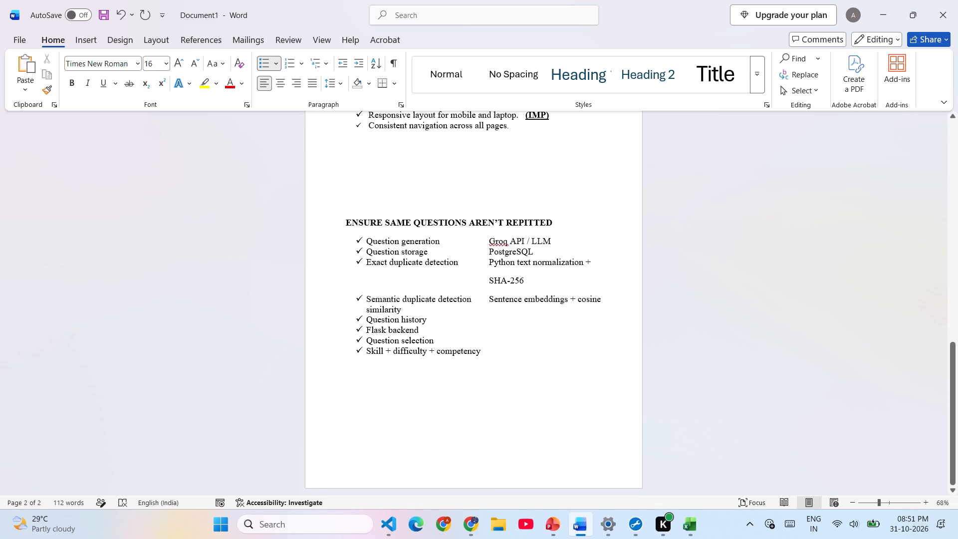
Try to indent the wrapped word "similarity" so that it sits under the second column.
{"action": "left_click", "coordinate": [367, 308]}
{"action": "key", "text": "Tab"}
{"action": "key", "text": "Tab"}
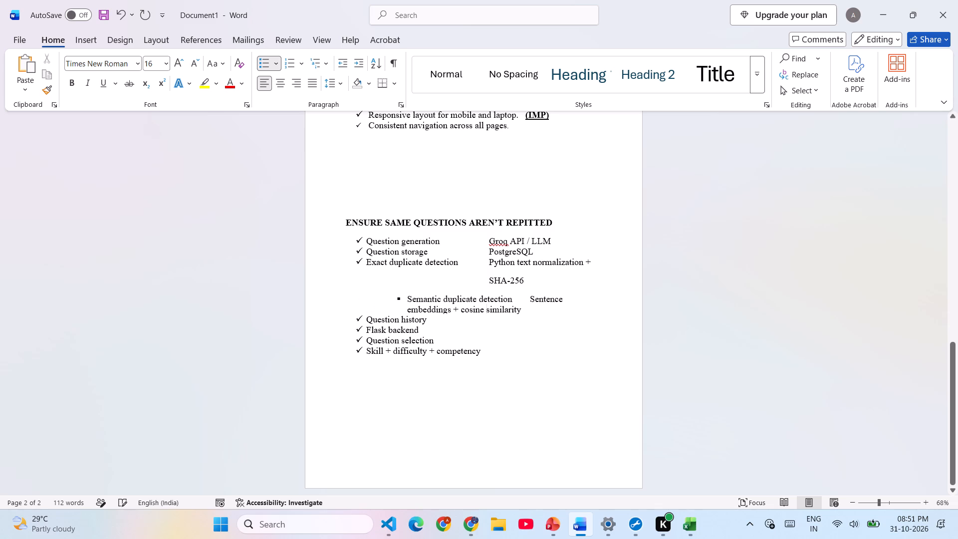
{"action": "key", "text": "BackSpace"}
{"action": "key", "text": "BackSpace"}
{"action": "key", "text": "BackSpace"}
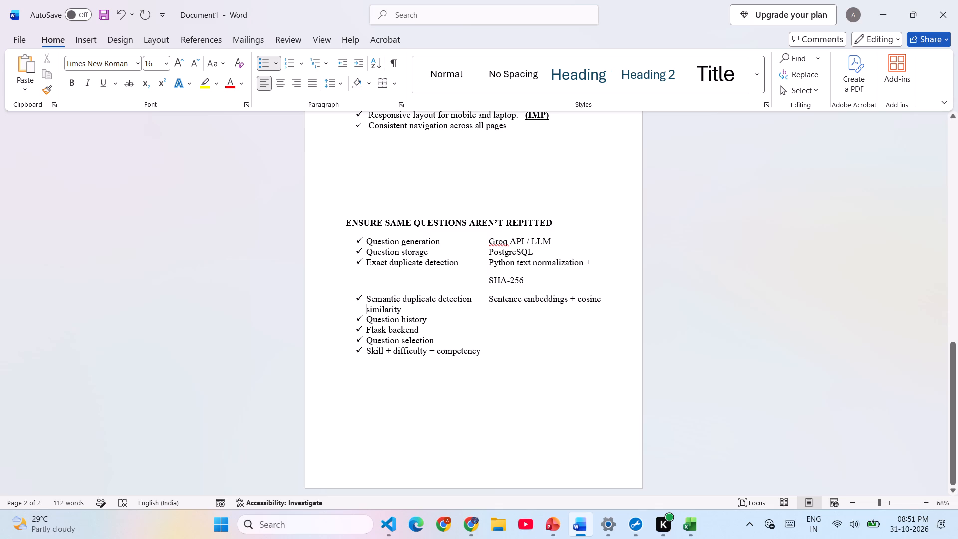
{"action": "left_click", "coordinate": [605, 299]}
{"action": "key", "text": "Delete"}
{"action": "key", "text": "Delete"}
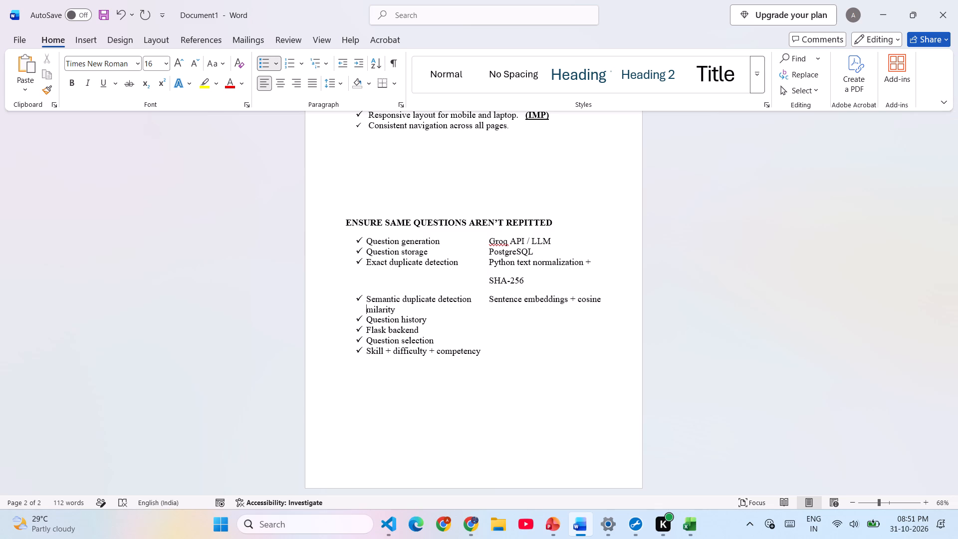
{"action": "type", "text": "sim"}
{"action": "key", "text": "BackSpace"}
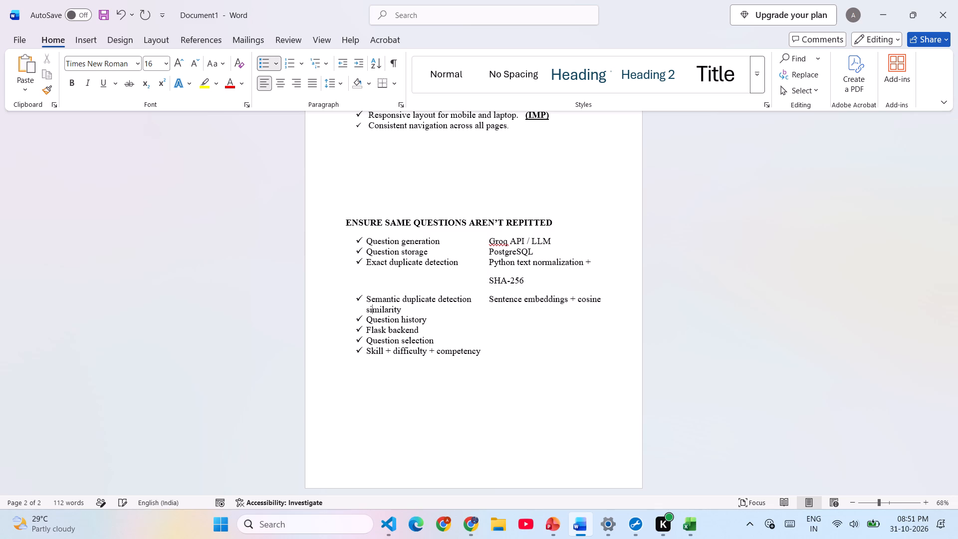
Break "similarity" onto its own unbulleted line and tab-align it beneath "Sentence embeddings + cosine" in the second column.
{"action": "left_click", "coordinate": [603, 296]}
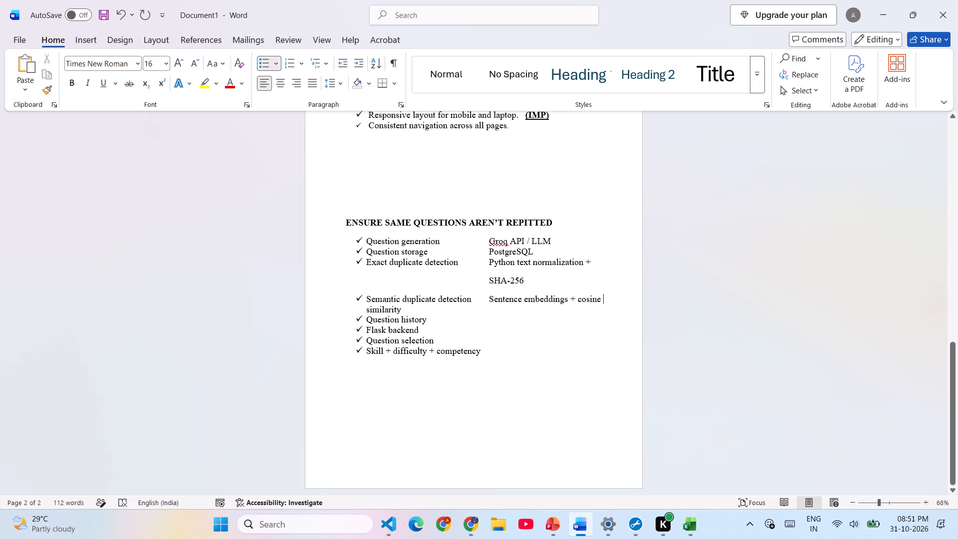
{"action": "key", "text": "Left"}
{"action": "key", "text": "Delete"}
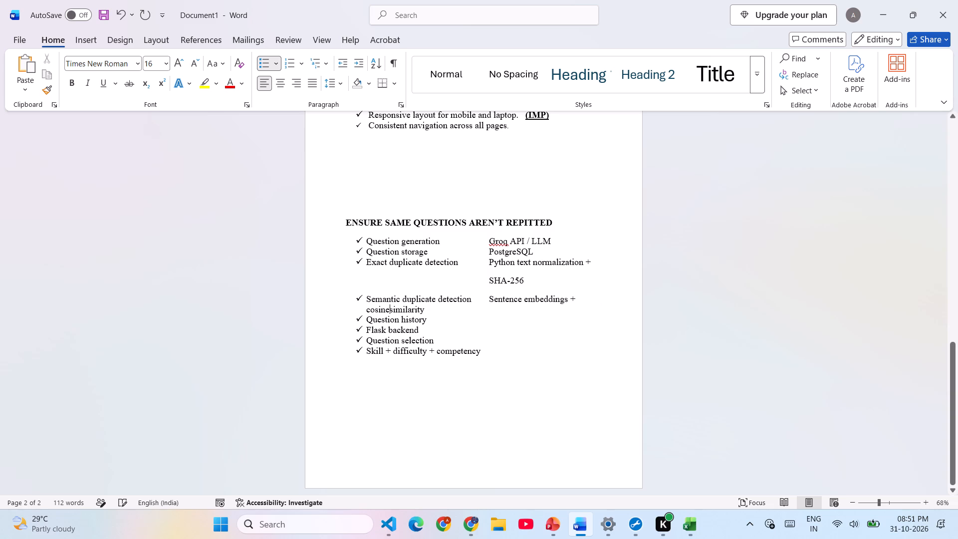
{"action": "key", "text": "Return"}
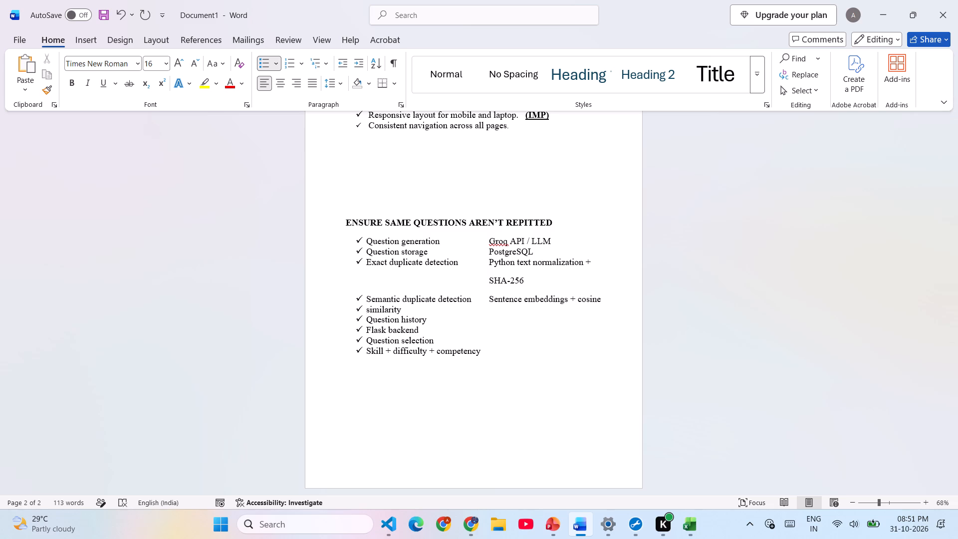
{"action": "key", "text": "BackSpace"}
{"action": "key", "text": "Tab"}
{"action": "key", "text": "Tab"}
{"action": "key", "text": "Tab"}
{"action": "key", "text": "Tab"}
{"action": "key", "text": "Tab"}
{"action": "key", "text": "Tab"}
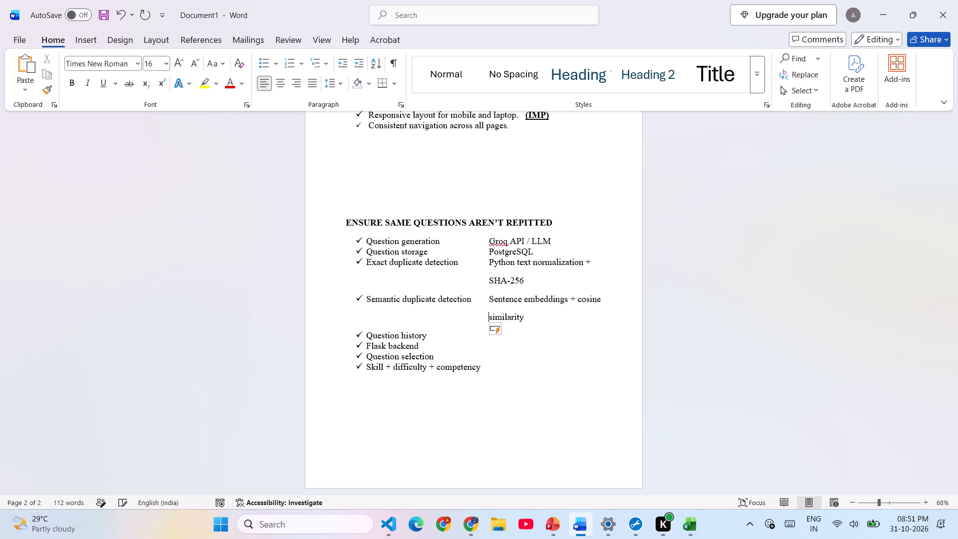
Merge "Flask backend" onto the "Question history" line, tab-aligned with the second column.
{"action": "left_click", "coordinate": [366, 345]}
{"action": "key", "text": "BackSpace"}
{"action": "key", "text": "BackSpace"}
{"action": "key", "text": "BackSpace"}
{"action": "key", "text": "BackSpace"}
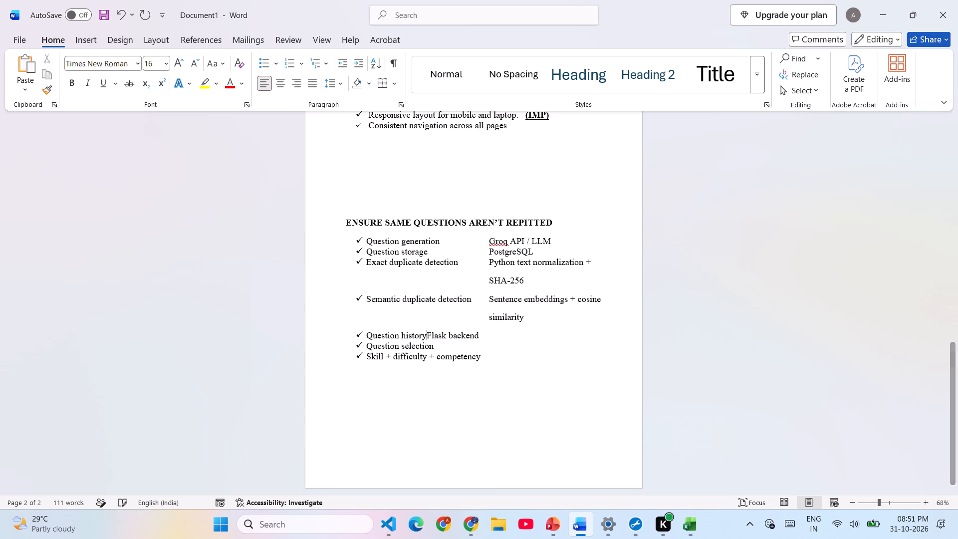
{"action": "key", "text": "Tab"}
{"action": "key", "text": "Tab"}
{"action": "key", "text": "Tab"}
{"action": "key", "text": "Tab"}
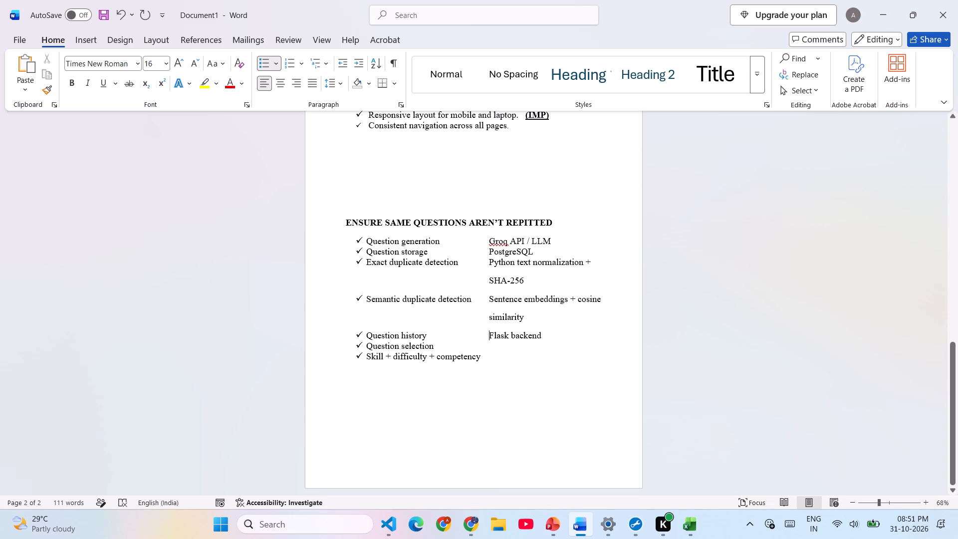
Merge "Skill + difficulty + competency" onto the "Question selection" line, tab-aligned with the second column.
{"action": "left_click", "coordinate": [367, 355]}
{"action": "key", "text": "BackSpace"}
{"action": "key", "text": "BackSpace"}
{"action": "key", "text": "BackSpace"}
{"action": "key", "text": "BackSpace"}
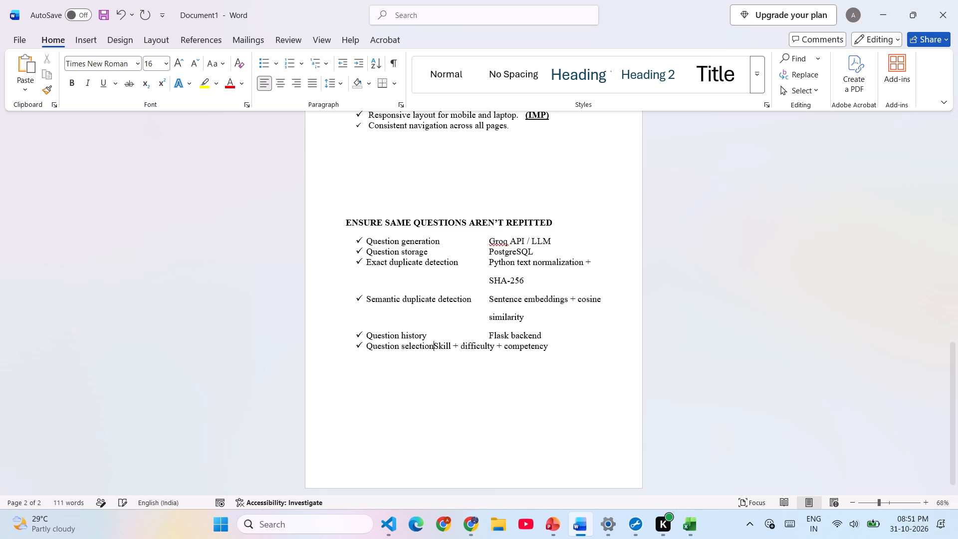
{"action": "key", "text": "Tab"}
{"action": "key", "text": "Tab"}
{"action": "key", "text": "Tab"}
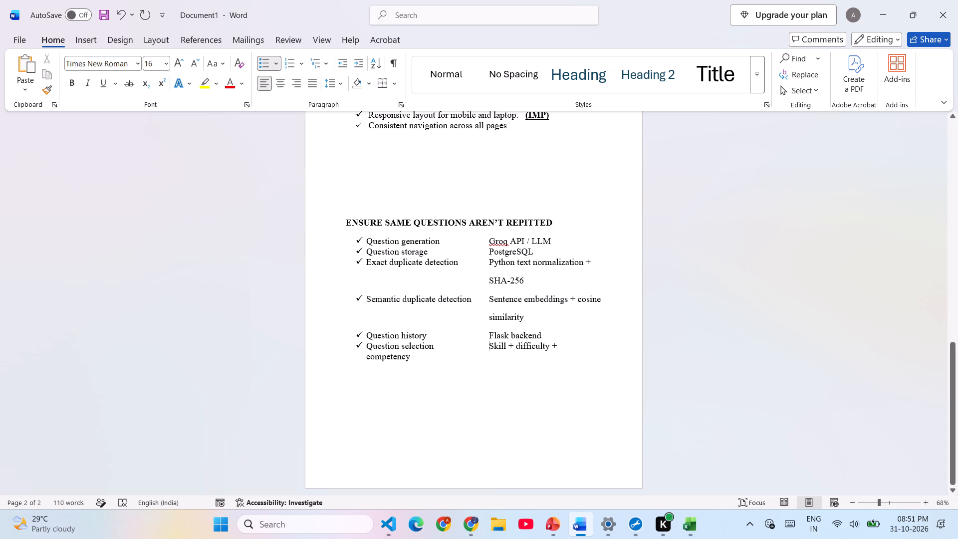
Remove the space after "difficulty" so that the "Question selection" entry fits on one line.
{"action": "left_click", "coordinate": [365, 356]}
{"action": "left_click", "coordinate": [557, 346]}
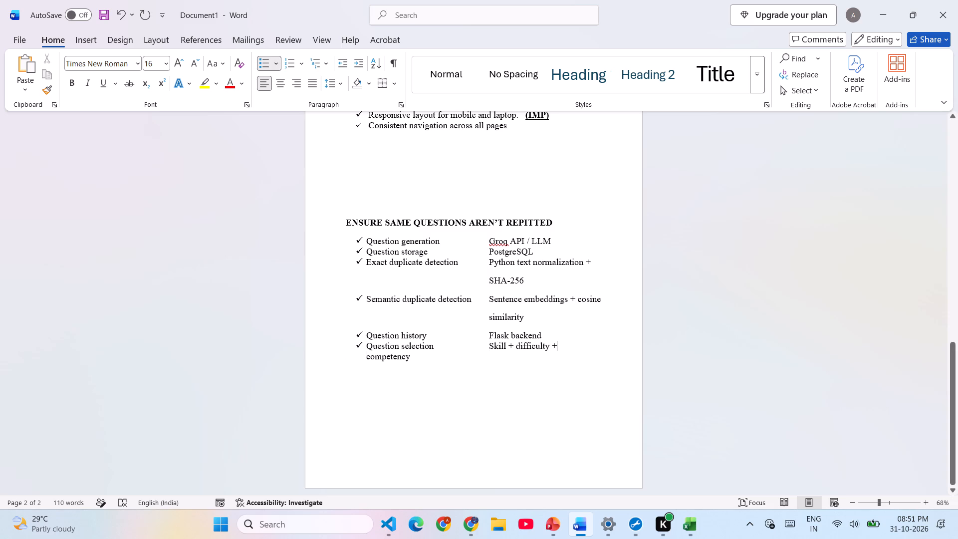
{"action": "left_click", "coordinate": [553, 344]}
{"action": "key", "text": "BackSpace"}
{"action": "left_click", "coordinate": [611, 345]}
Delete the "Semantic duplicate detection" entry with its two-line technology text, keeping the check mark on "Question history".
{"action": "left_click_drag", "start_coordinate": [368, 299], "coordinate": [537, 314]}
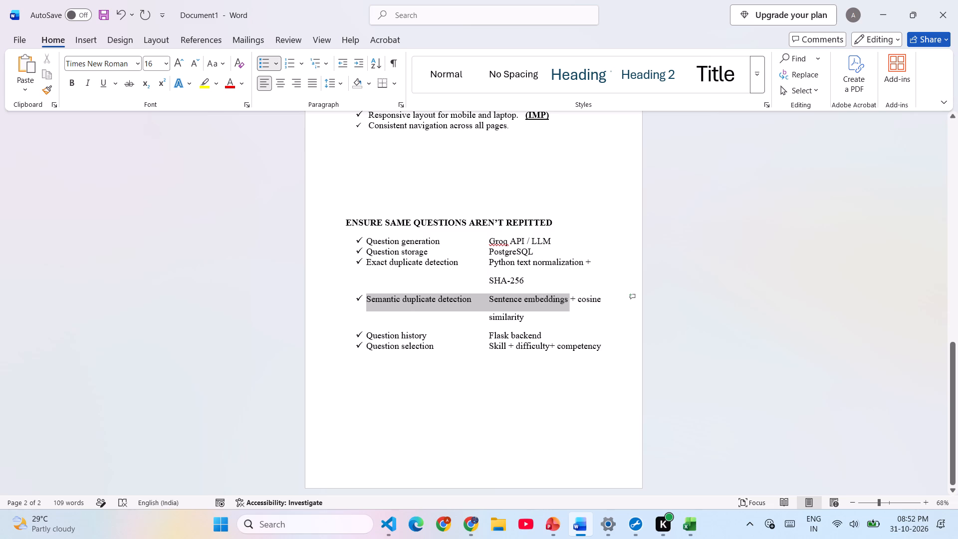
{"action": "left_click_drag", "start_coordinate": [537, 314], "coordinate": [537, 318]}
{"action": "key", "text": "BackSpace"}
{"action": "key", "text": "BackSpace"}
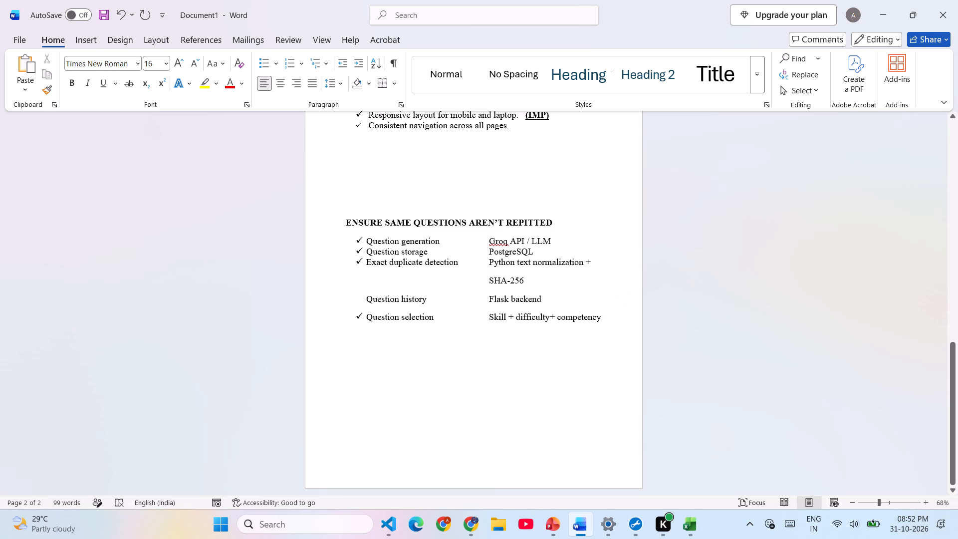
{"action": "key", "text": "ctrl+z"}
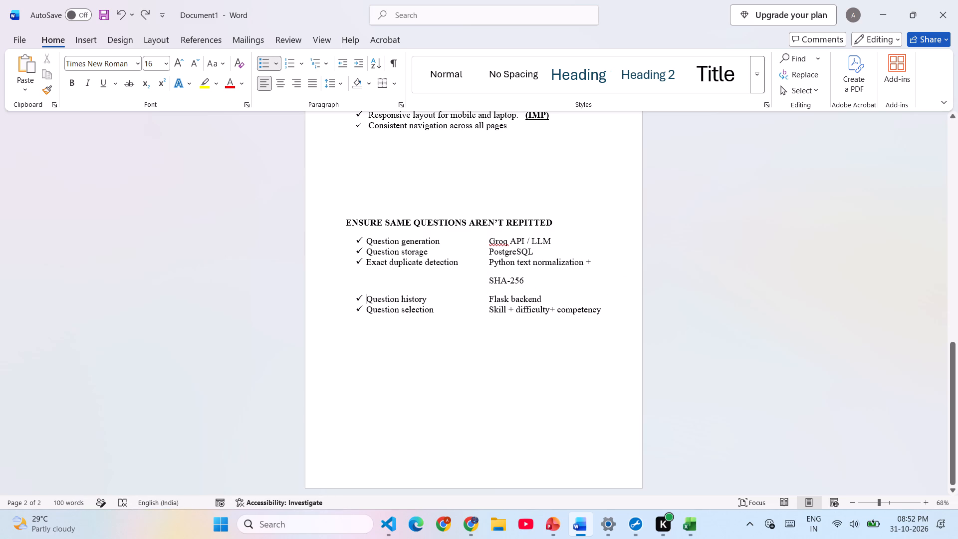
End the checklist after "Question selection" and add blank space beneath it.
{"action": "double_click", "coordinate": [605, 309]}
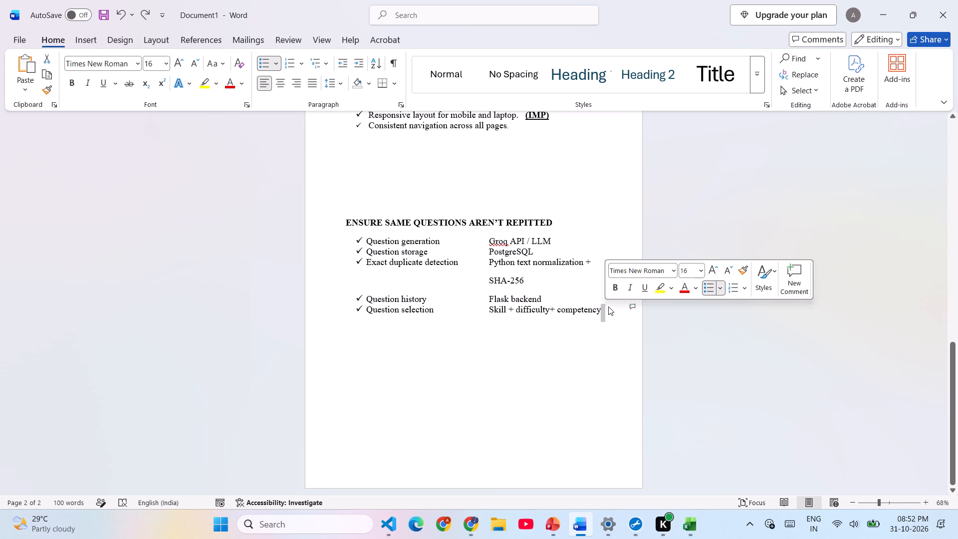
{"action": "left_click", "coordinate": [610, 309]}
{"action": "key", "text": "Return"}
{"action": "key", "text": "Return"}
{"action": "key", "text": "Return"}
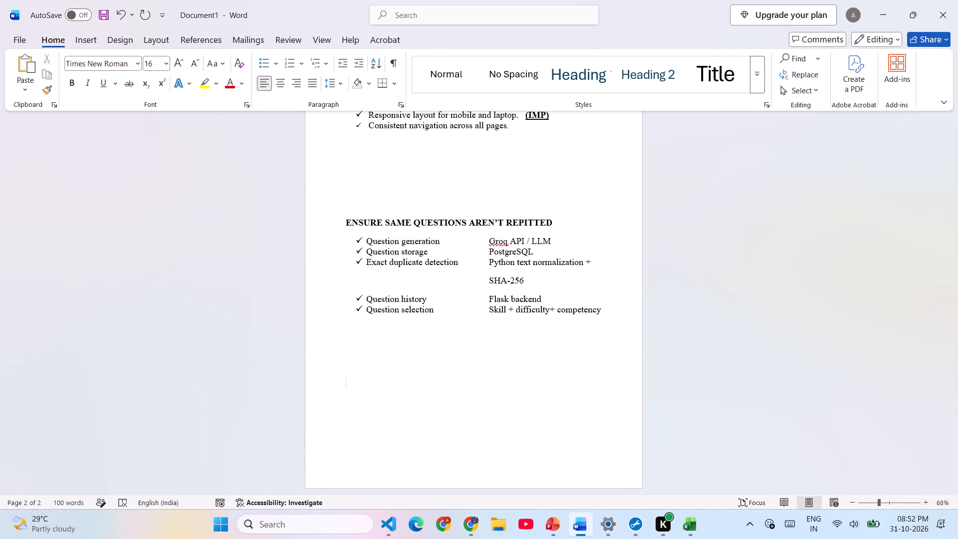
Insert seven blank lines above the heading "ENSURE SAME QUESTIONS AREN'T REPITTED" to move the section down the page.
{"action": "left_click", "coordinate": [345, 220]}
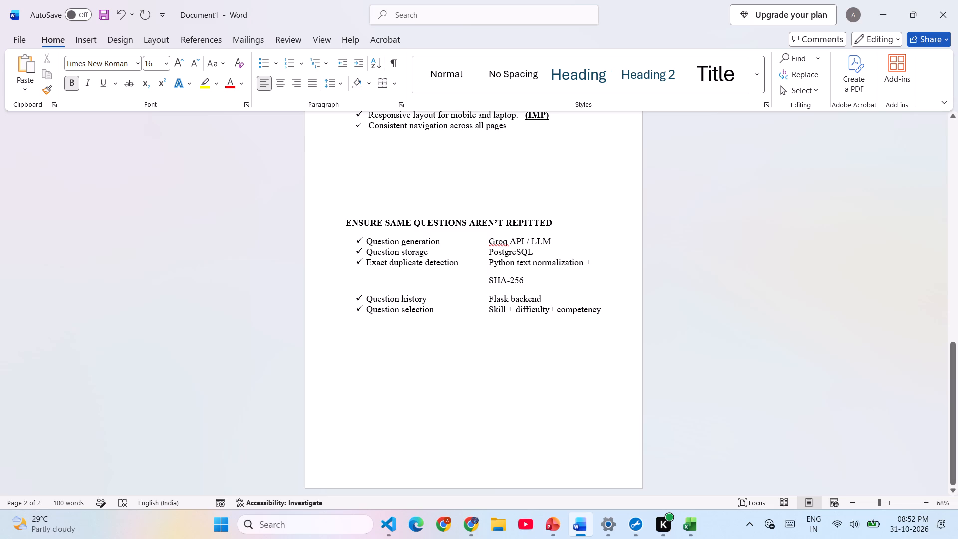
{"action": "key", "text": "Return"}
{"action": "key", "text": "Return"}
{"action": "key", "text": "Return"}
{"action": "key", "text": "Return"}
{"action": "key", "text": "Return"}
{"action": "key", "text": "Return"}
{"action": "key", "text": "Return"}
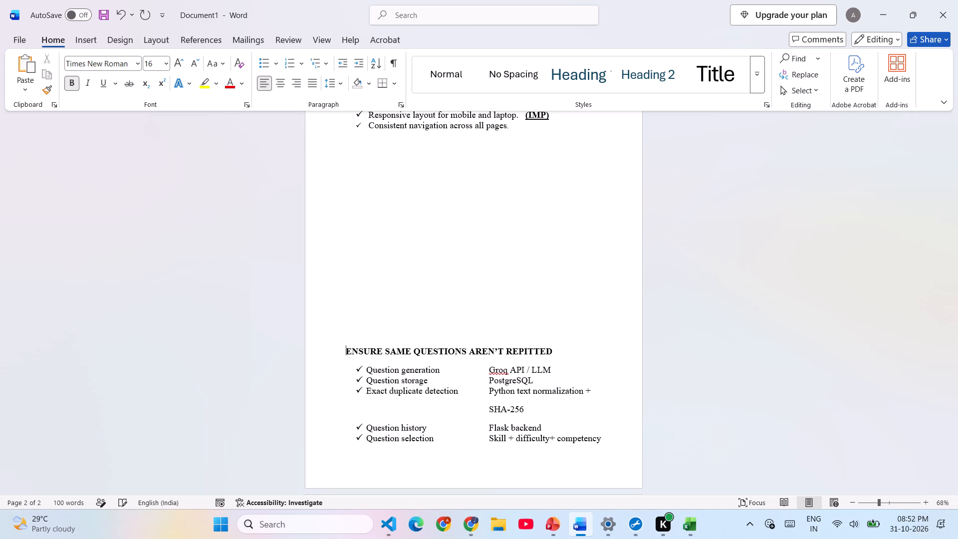
Enter the heading "ADD SECURITY OF DATA TO JOB SEEKERS" at the top of the blank third page.
{"action": "scroll", "coordinate": [345, 220], "scroll_direction": "up", "scroll_amount": 1}
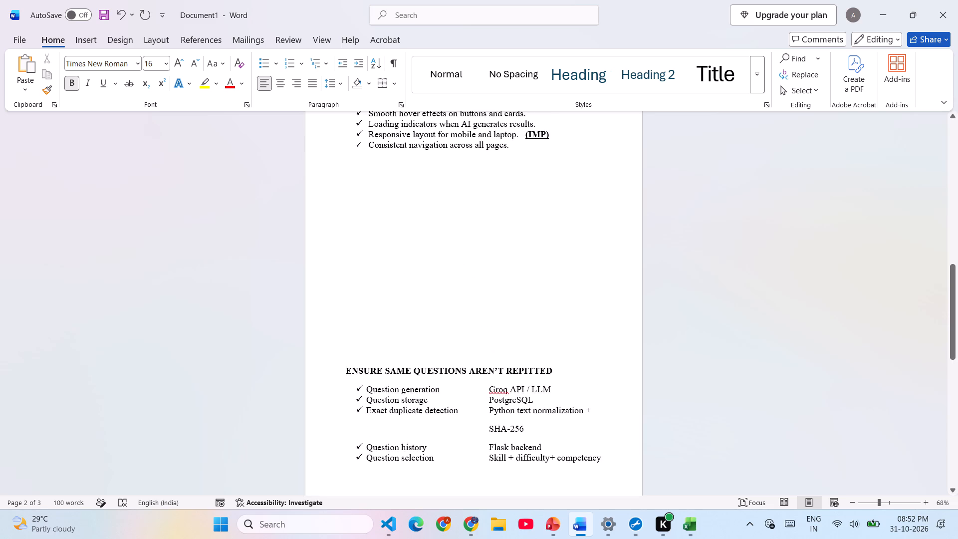
{"action": "scroll", "coordinate": [416, 293], "scroll_direction": "down", "scroll_amount": 16}
{"action": "left_click", "coordinate": [394, 241]}
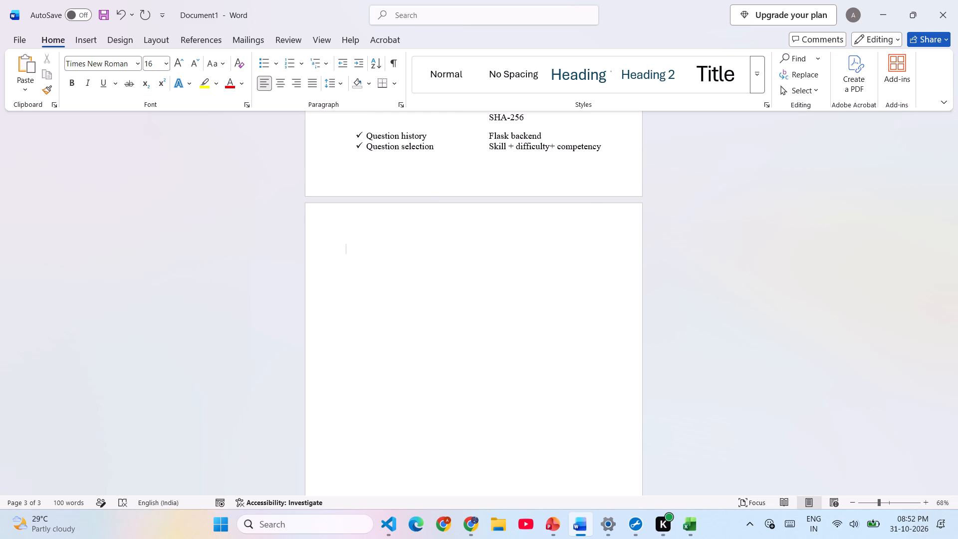
{"action": "type", "text": "ADD SECUTIRY"}
{"action": "key", "text": "BackSpace"}
{"action": "key", "text": "BackSpace"}
{"action": "key", "text": "BackSpace"}
{"action": "key", "text": "BackSpace"}
{"action": "type", "text": "RITY OF"}
{"action": "key", "text": "space"}
{"action": "type", "text": "DATA TO O"}
{"action": "key", "text": "BackSpace"}
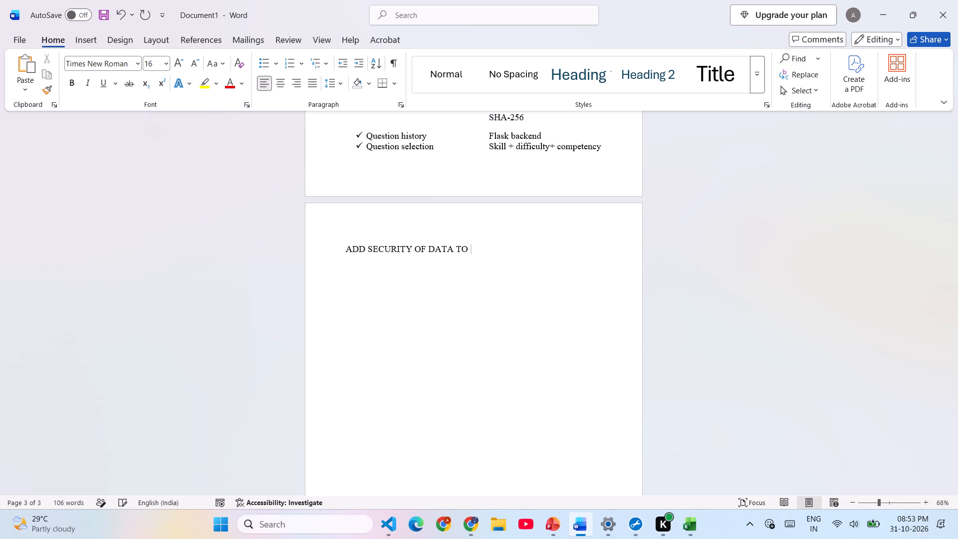
{"action": "type", "text": "JOB SEEKETD"}
{"action": "key", "text": "BackSpace"}
{"action": "key", "text": "BackSpace"}
{"action": "type", "text": "TS"}
{"action": "key", "text": "BackSpace"}
{"action": "key", "text": "BackSpace"}
{"action": "type", "text": "RS"}
Replace "JOB SEEKERS" with "STUDENTS" in the new security heading.
{"action": "key", "text": "BackSpace"}
{"action": "key", "text": "BackSpace"}
{"action": "key", "text": "BackSpace"}
{"action": "key", "text": "BackSpace"}
{"action": "key", "text": "BackSpace"}
{"action": "key", "text": "BackSpace"}
{"action": "key", "text": "BackSpace"}
{"action": "key", "text": "BackSpace"}
{"action": "key", "text": "BackSpace"}
{"action": "key", "text": "BackSpace"}
{"action": "key", "text": "BackSpace"}
{"action": "type", "text": "STUDNETS"}
{"action": "key", "text": "BackSpace"}
{"action": "key", "text": "BackSpace"}
{"action": "key", "text": "BackSpace"}
{"action": "key", "text": "BackSpace"}
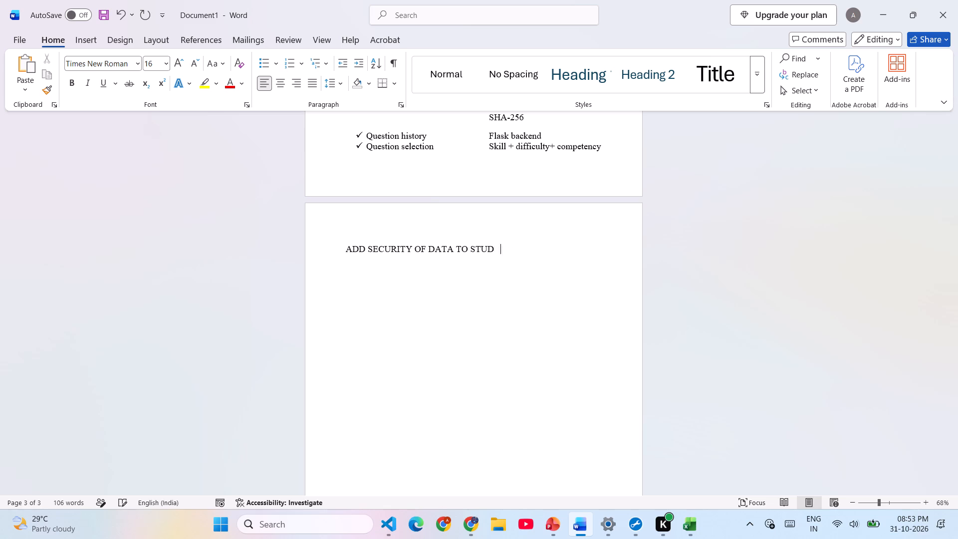
{"action": "type", "text": "ENST"}
{"action": "key", "text": "BackSpace"}
{"action": "key", "text": "BackSpace"}
{"action": "type", "text": "TS"}
Make the heading "ADD SECURITY OF DATA TO STUDENTS" bold and enlarge it to 20 pt.
{"action": "key", "text": "shift+Left"}
{"action": "key", "text": "shift+Left"}
{"action": "key", "text": "shift+Left"}
{"action": "key", "text": "shift+Left"}
{"action": "key", "text": "shift+Left"}
{"action": "key", "text": "shift+Left"}
{"action": "key", "text": "shift+Left"}
{"action": "key", "text": "shift+Left"}
{"action": "key", "text": "shift+Left"}
{"action": "key", "text": "shift+Left"}
{"action": "key", "text": "shift+Left"}
{"action": "key", "text": "shift+Left"}
{"action": "key", "text": "shift+Left"}
{"action": "key", "text": "shift+Left"}
{"action": "key", "text": "shift+Left"}
{"action": "key", "text": "shift+Left"}
{"action": "key", "text": "shift+Left"}
{"action": "key", "text": "shift+Left"}
{"action": "key", "text": "shift+Left"}
{"action": "key", "text": "shift+Left"}
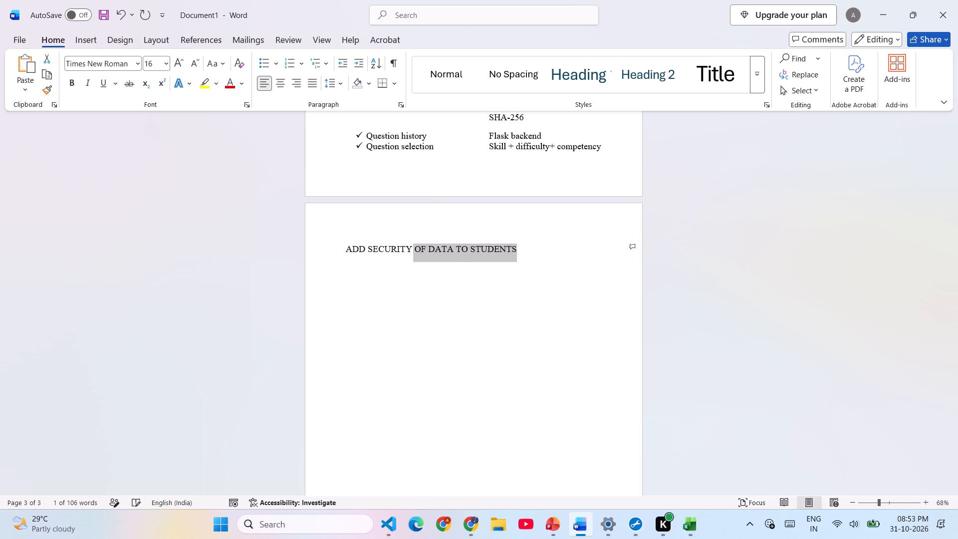
{"action": "key", "text": "shift+Left"}
{"action": "key", "text": "shift+Left"}
{"action": "key", "text": "shift+Left"}
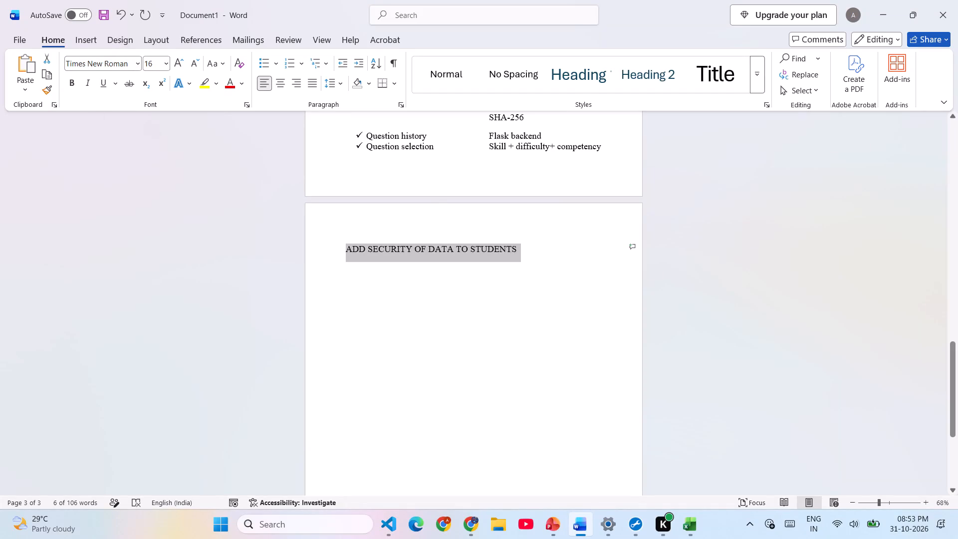
{"action": "left_click", "coordinate": [71, 80]}
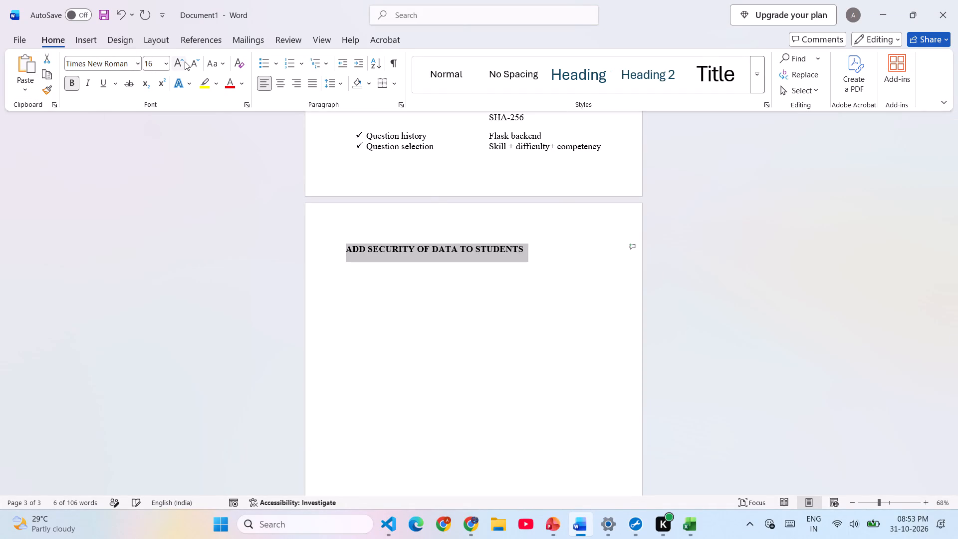
{"action": "left_click", "coordinate": [184, 61]}
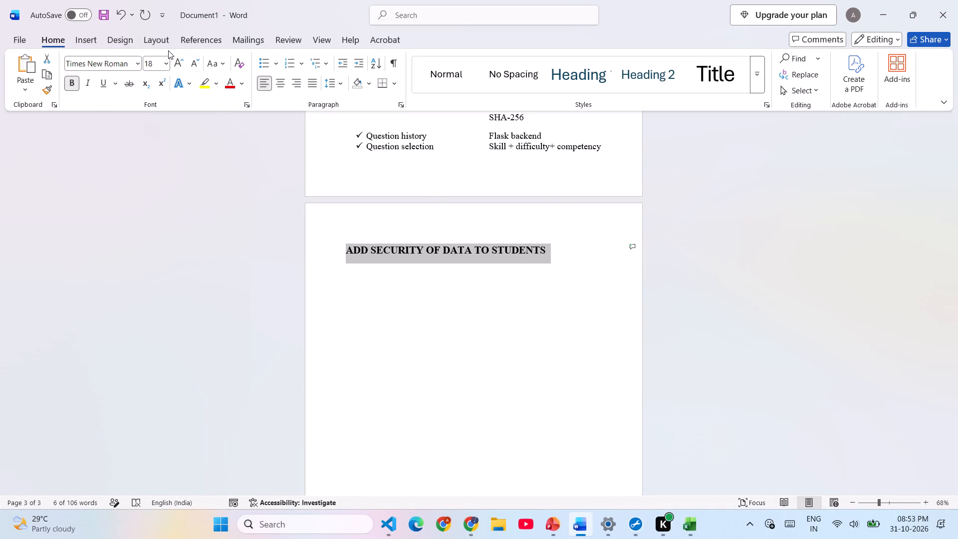
{"action": "left_click", "coordinate": [177, 65]}
{"action": "left_click", "coordinate": [574, 244]}
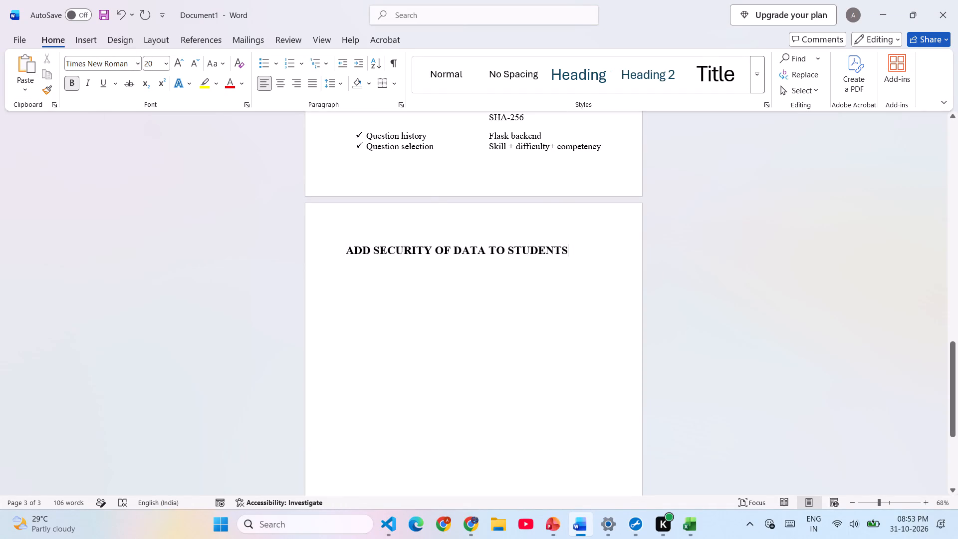
Start a new line below the security heading and set it to non-bold 16 pt text.
{"action": "key", "text": "Return"}
{"action": "double_click", "coordinate": [198, 62]}
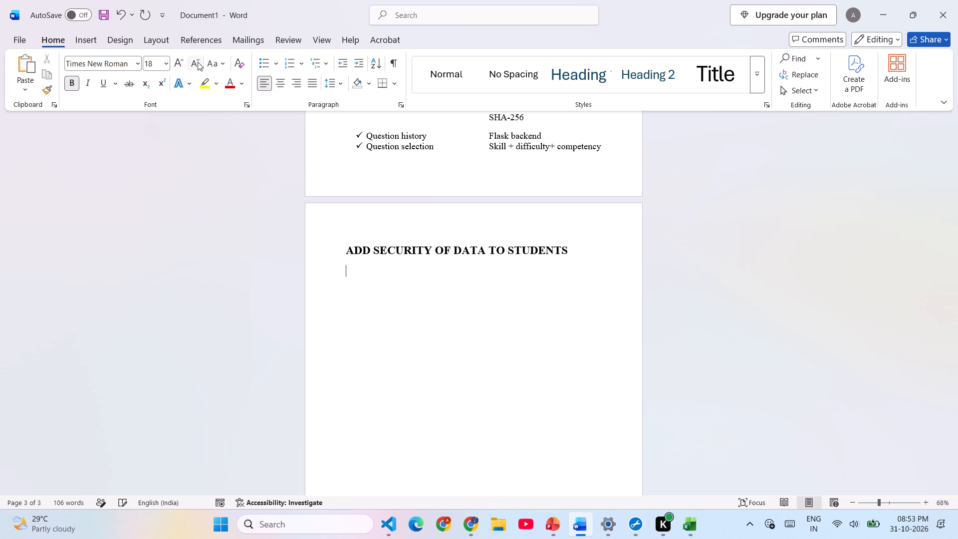
{"action": "left_click", "coordinate": [78, 82]}
{"action": "left_click", "coordinate": [196, 65]}
{"action": "left_click", "coordinate": [181, 59]}
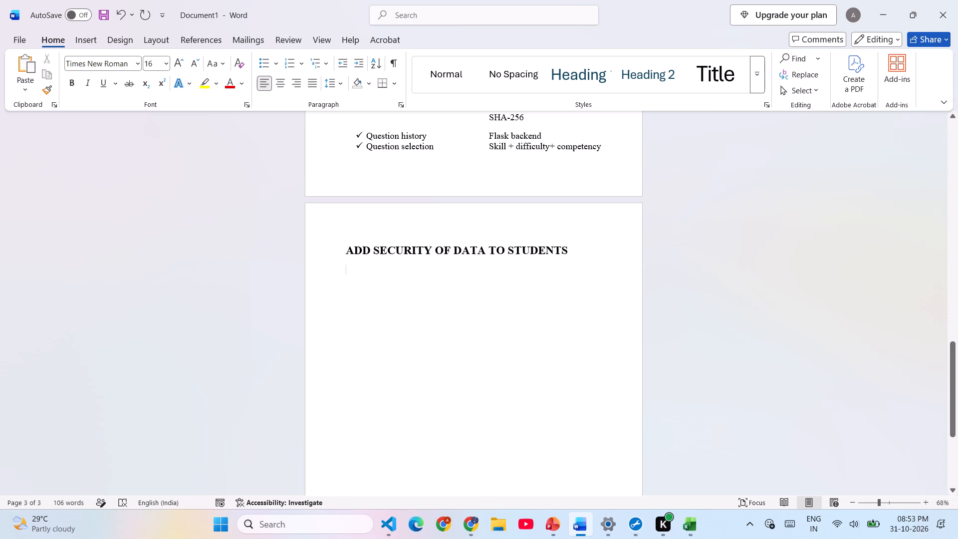
Enlarge the heading "ENSURE SAME QUESTIONS AREN'T REPITTED" to 20 pt to match the security heading.
{"action": "scroll", "coordinate": [391, 183], "scroll_direction": "up", "scroll_amount": 19}
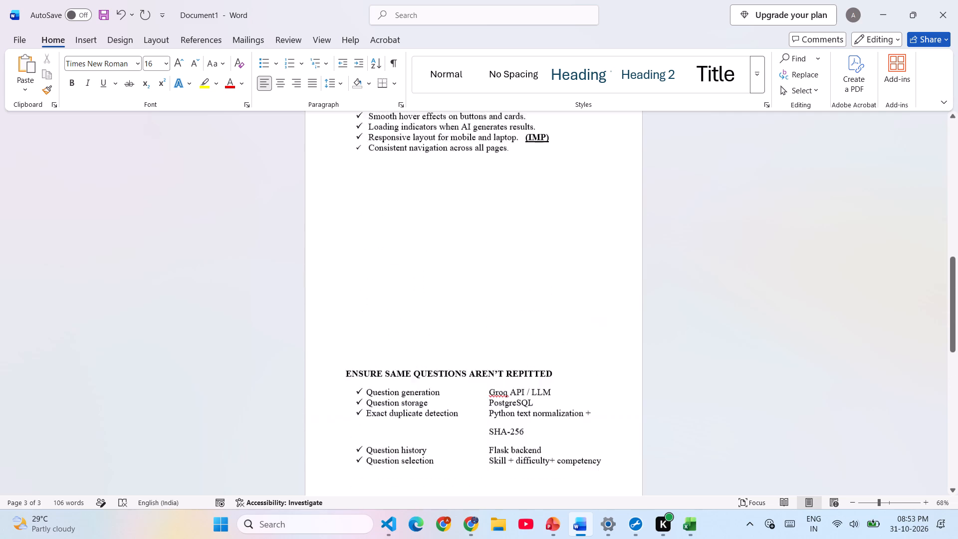
{"action": "scroll", "coordinate": [459, 271], "scroll_direction": "down", "scroll_amount": 12}
{"action": "scroll", "coordinate": [458, 270], "scroll_direction": "up", "scroll_amount": 11}
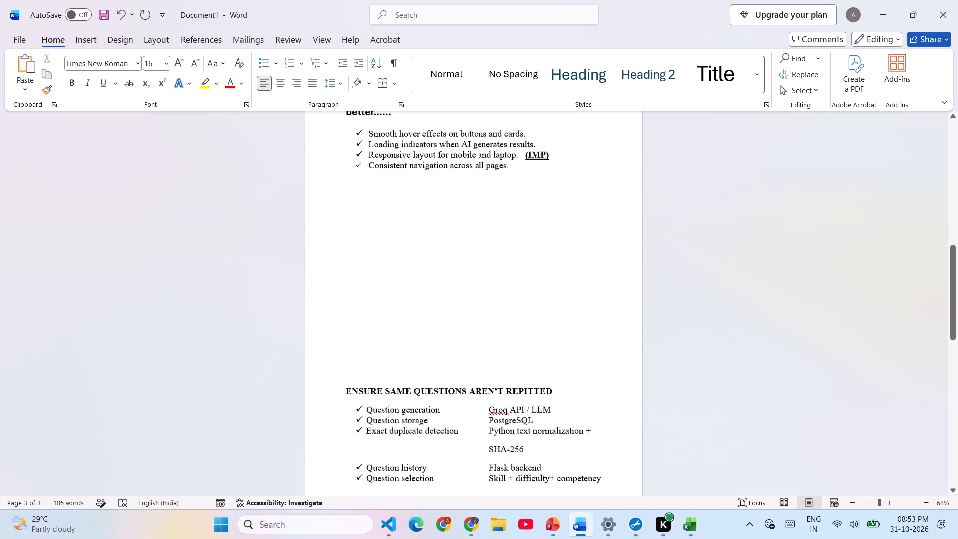
{"action": "scroll", "coordinate": [458, 270], "scroll_direction": "up", "scroll_amount": 8}
{"action": "scroll", "coordinate": [458, 270], "scroll_direction": "down", "scroll_amount": 16}
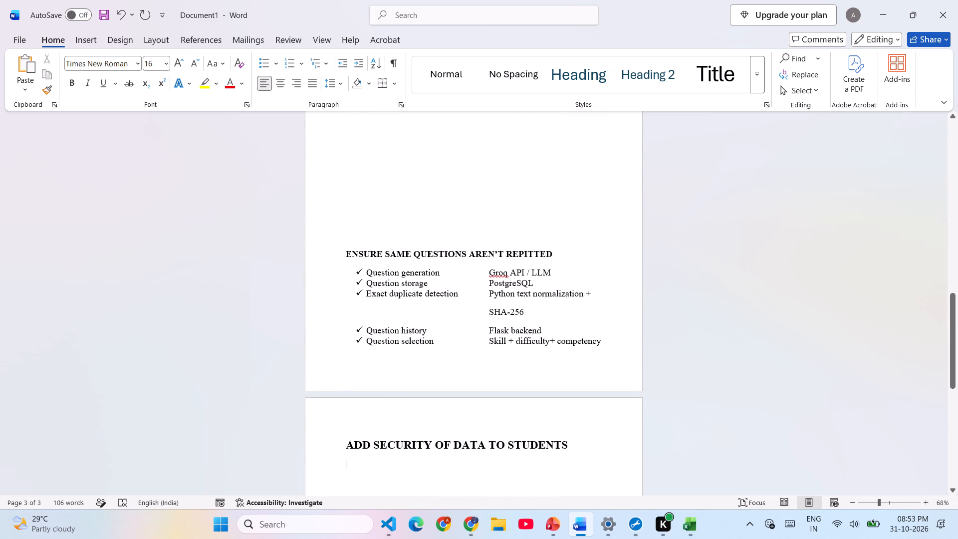
{"action": "left_click_drag", "start_coordinate": [346, 253], "coordinate": [554, 252]}
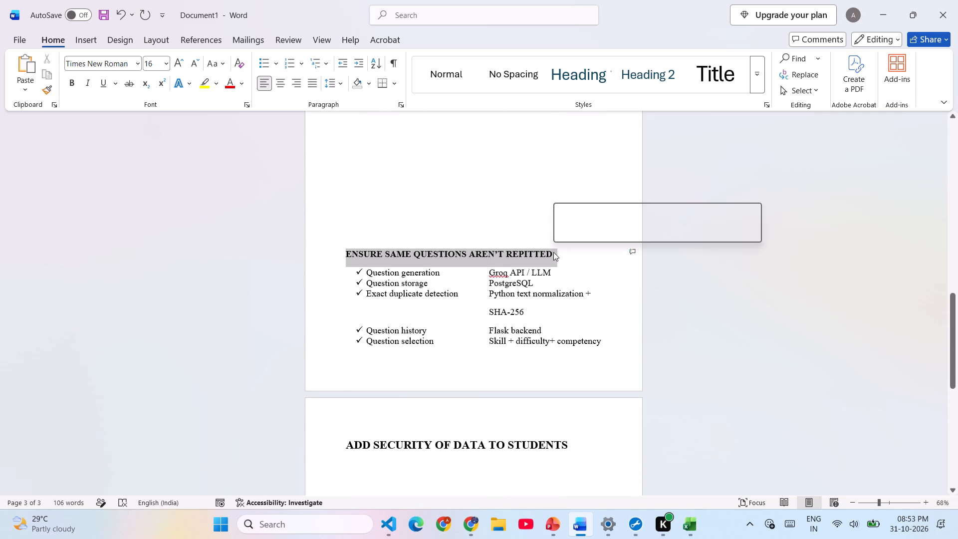
{"action": "left_click", "coordinate": [670, 212]}
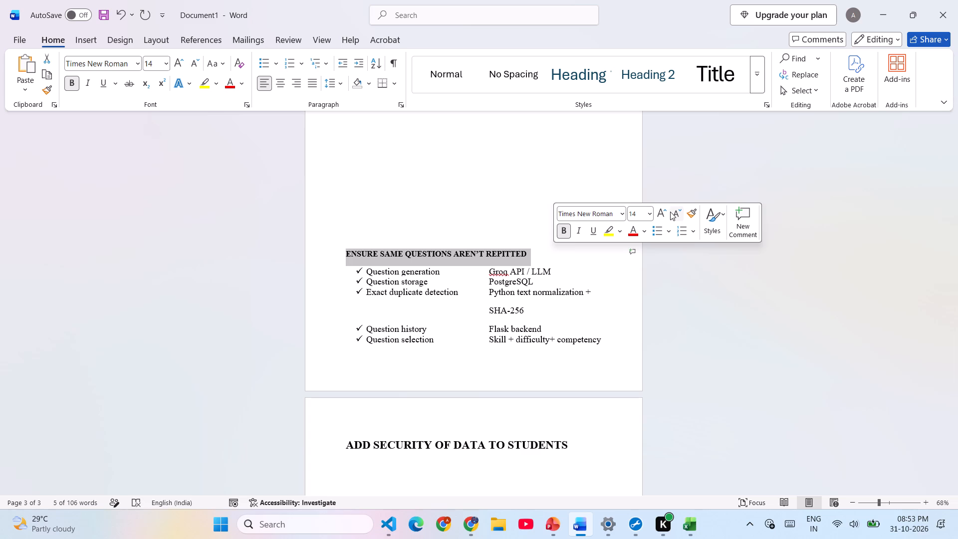
{"action": "double_click", "coordinate": [665, 211]}
{"action": "left_click", "coordinate": [665, 211]}
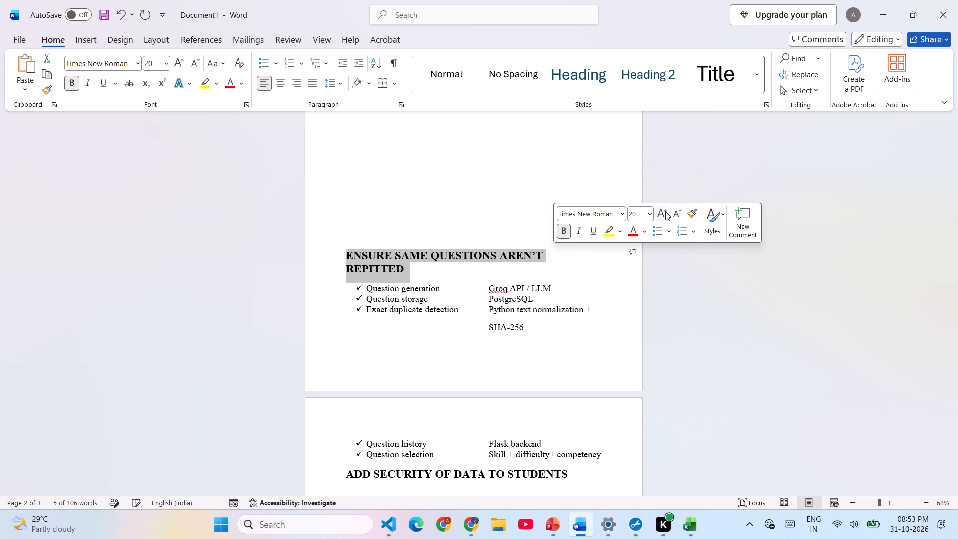
Delete four blank lines above the heading "ENSURE SAME QUESTIONS AREN'T REPITTED" to move its section up the page.
{"action": "left_click", "coordinate": [359, 238]}
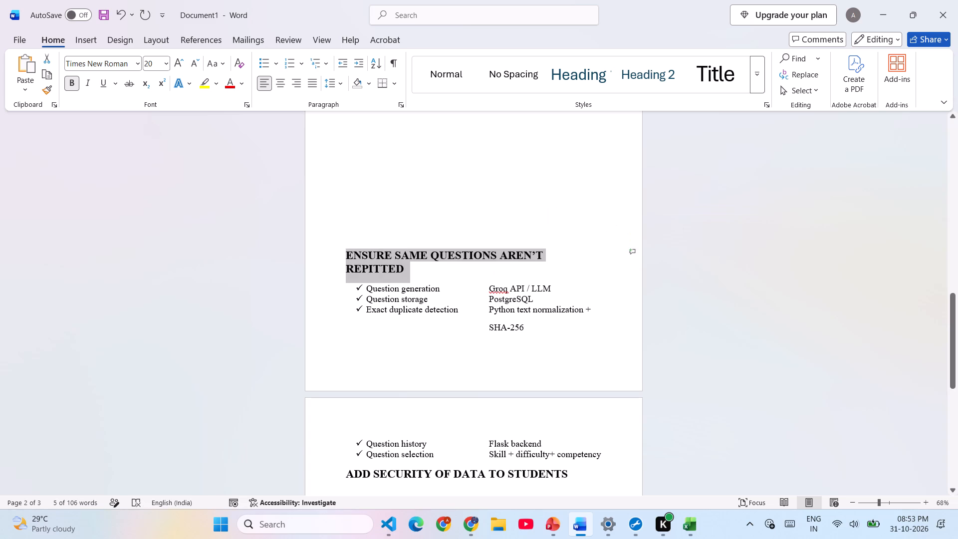
{"action": "key", "text": "BackSpace"}
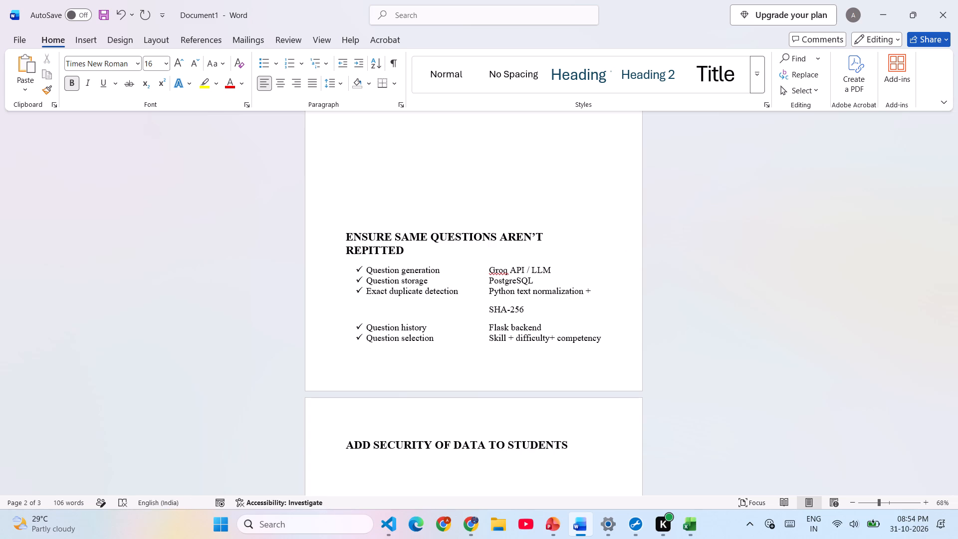
{"action": "key", "text": "BackSpace"}
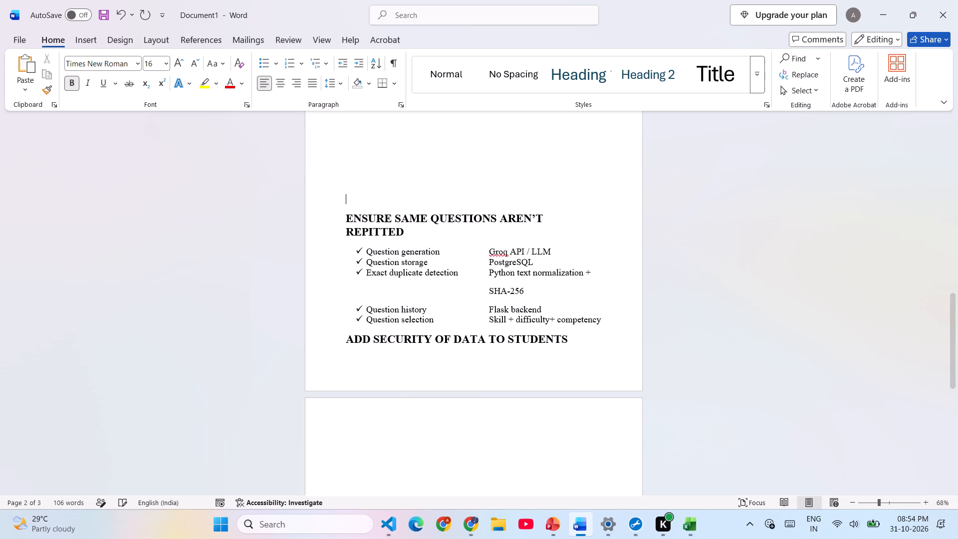
{"action": "key", "text": "BackSpace"}
{"action": "key", "text": "BackSpace"}
{"action": "scroll", "coordinate": [381, 280], "scroll_direction": "up", "scroll_amount": 10}
{"action": "scroll", "coordinate": [381, 280], "scroll_direction": "down", "scroll_amount": 13}
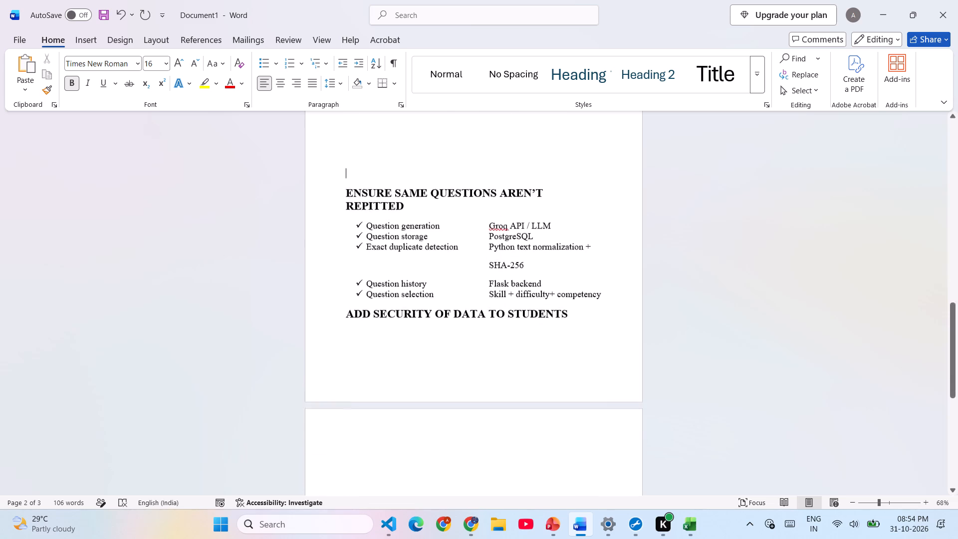
Insert two blank lines above "ADD SECURITY OF DATA TO STUDENTS" to push the heading to the top of the third page.
{"action": "scroll", "coordinate": [381, 280], "scroll_direction": "down", "scroll_amount": 1}
{"action": "left_click", "coordinate": [348, 223]}
{"action": "key", "text": "Return"}
{"action": "key", "text": "Return"}
{"action": "key", "text": "Return"}
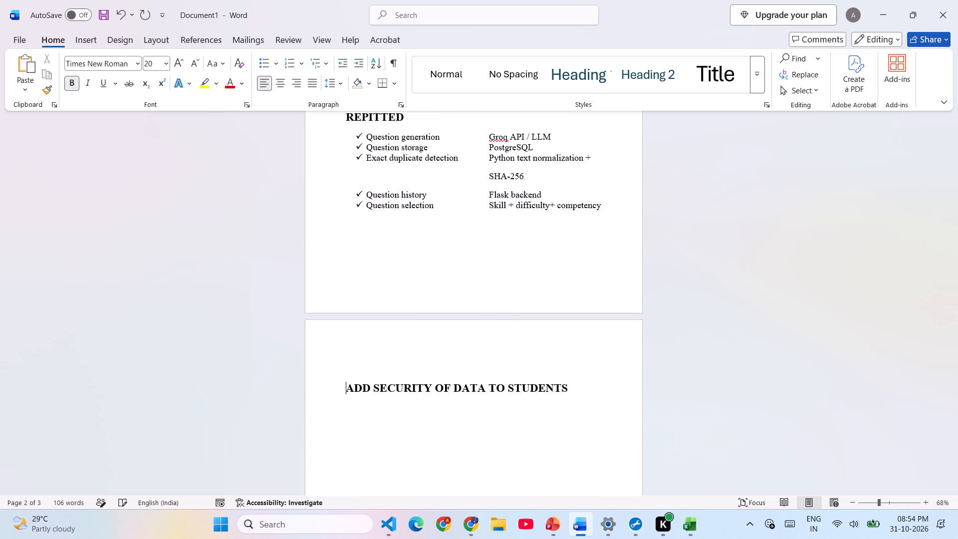
{"action": "key", "text": "BackSpace"}
Add another line directly below the security heading and set it to non-bold 16 pt text.
{"action": "scroll", "coordinate": [347, 223], "scroll_direction": "down", "scroll_amount": 7}
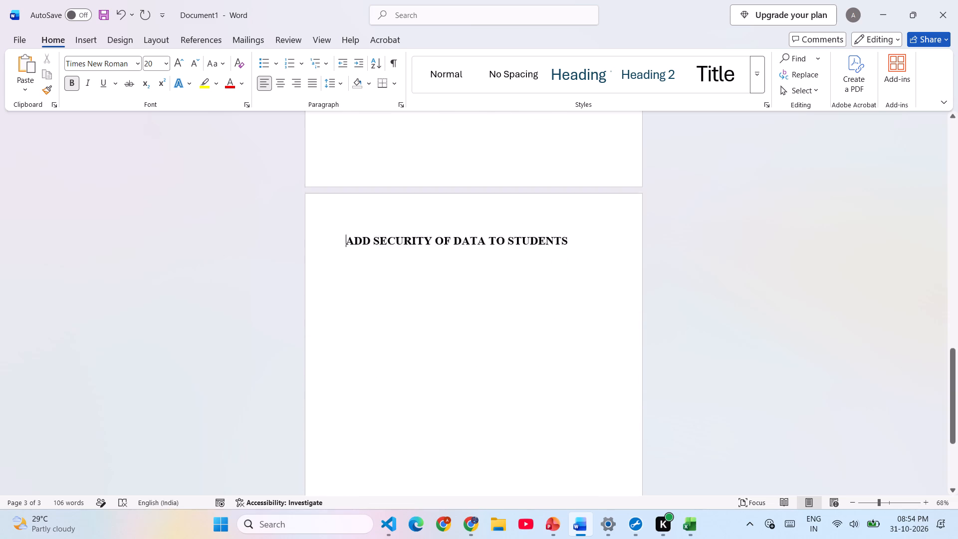
{"action": "scroll", "coordinate": [347, 223], "scroll_direction": "down", "scroll_amount": 1}
{"action": "left_click", "coordinate": [575, 213]}
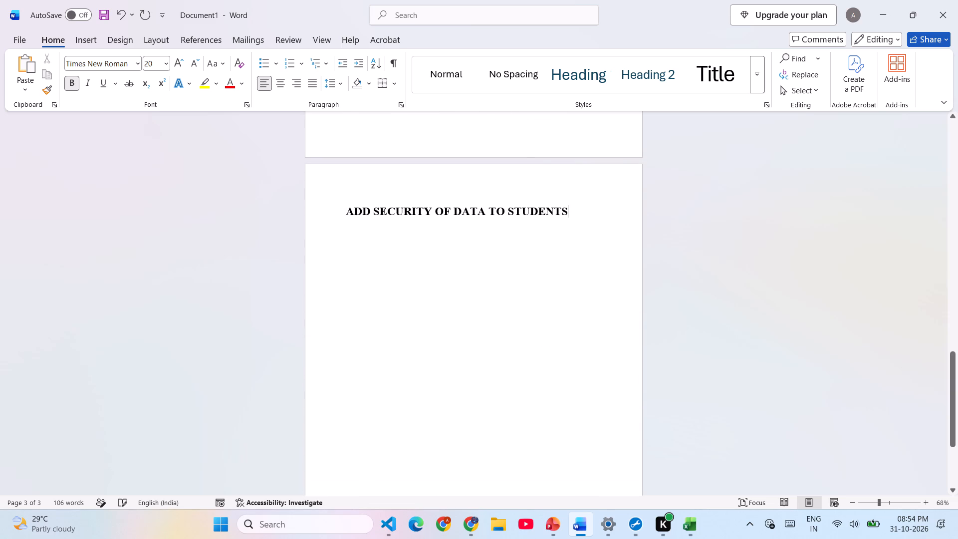
{"action": "key", "text": "Return"}
{"action": "left_click", "coordinate": [186, 65]}
{"action": "left_click_drag", "start_coordinate": [186, 65], "coordinate": [195, 64]}
{"action": "left_click", "coordinate": [199, 63]}
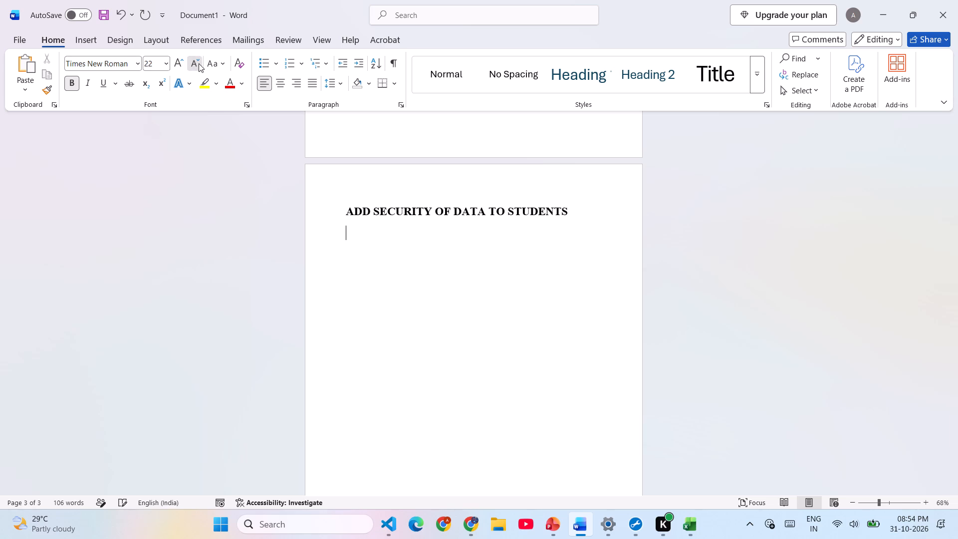
{"action": "double_click", "coordinate": [198, 63]}
{"action": "left_click", "coordinate": [74, 82]}
{"action": "left_click", "coordinate": [481, 524]}
{"action": "left_click", "coordinate": [469, 521]}
{"action": "left_click", "coordinate": [468, 481]}
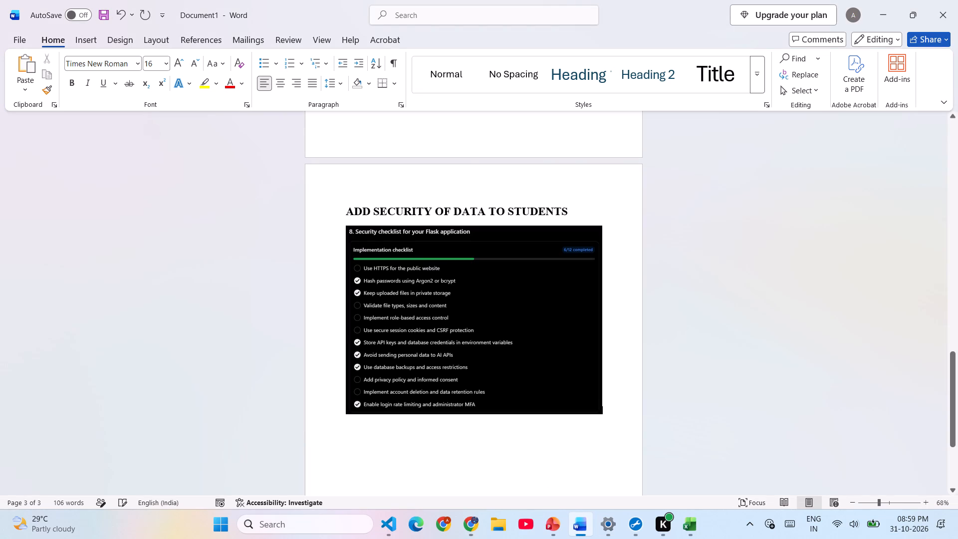
Add the note "The tick ones can be implemented by us" on the line below the checklist image.
{"action": "left_click", "coordinate": [380, 434]}
{"action": "type", "text": "THE TIK"}
{"action": "key", "text": "Delete"}
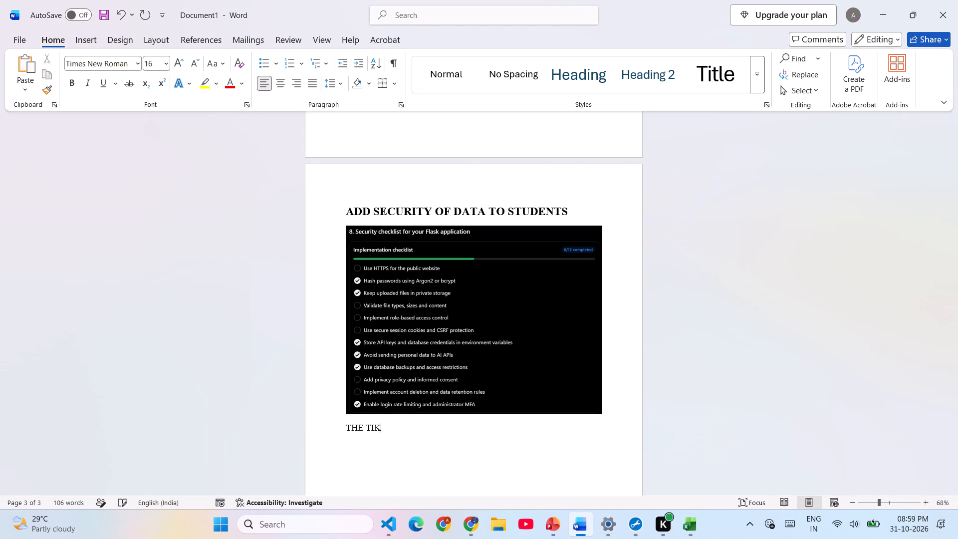
{"action": "key", "text": "BackSpace"}
{"action": "key", "text": "BackSpace"}
{"action": "key", "text": "BackSpace"}
{"action": "key", "text": "BackSpace"}
{"action": "key", "text": "BackSpace"}
{"action": "key", "text": "BackSpace"}
{"action": "key", "text": "BackSpace"}
{"action": "type", "text": "the"}
{"action": "key", "text": "space"}
{"action": "type", "text": "tick ones can be ip"}
{"action": "key", "text": "BackSpace"}
{"action": "key", "text": "m"}
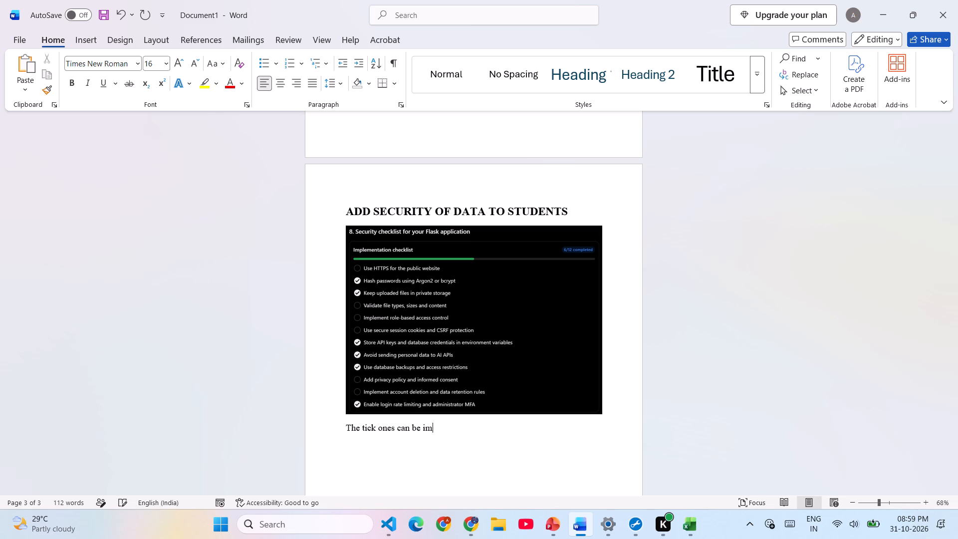
{"action": "type", "text": "plemented by s"}
{"action": "key", "text": "space"}
{"action": "key", "text": "BackSpace"}
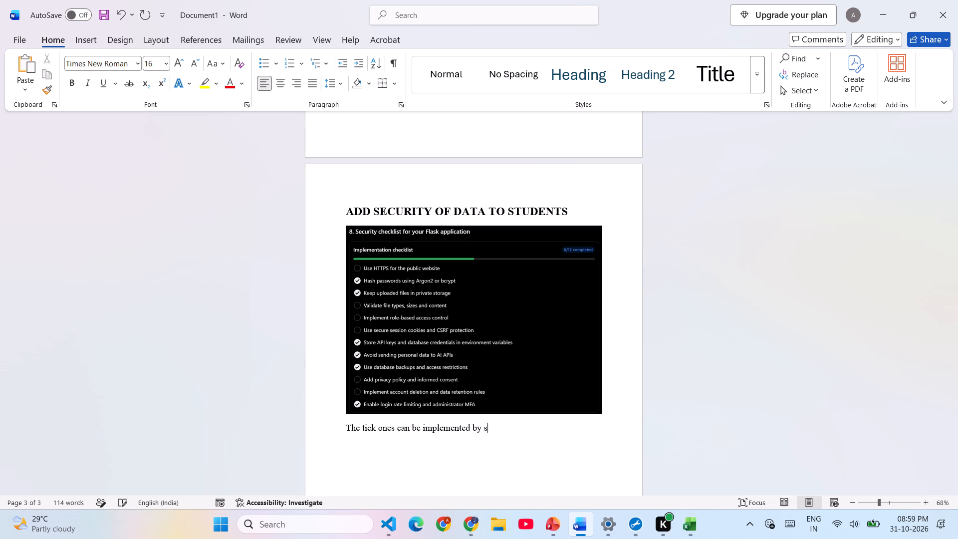
{"action": "key", "text": "BackSpace"}
{"action": "type", "text": "us"}
{"action": "key", "text": "space"}
Extend the note below the checklist image with ", if we wish to implement more, we can do so.".
{"action": "type", "text": ", if we wit"}
{"action": "key", "text": "BackSpace"}
{"action": "type", "text": "sh"}
{"action": "key", "text": "space"}
{"action": "type", "text": "to implement"}
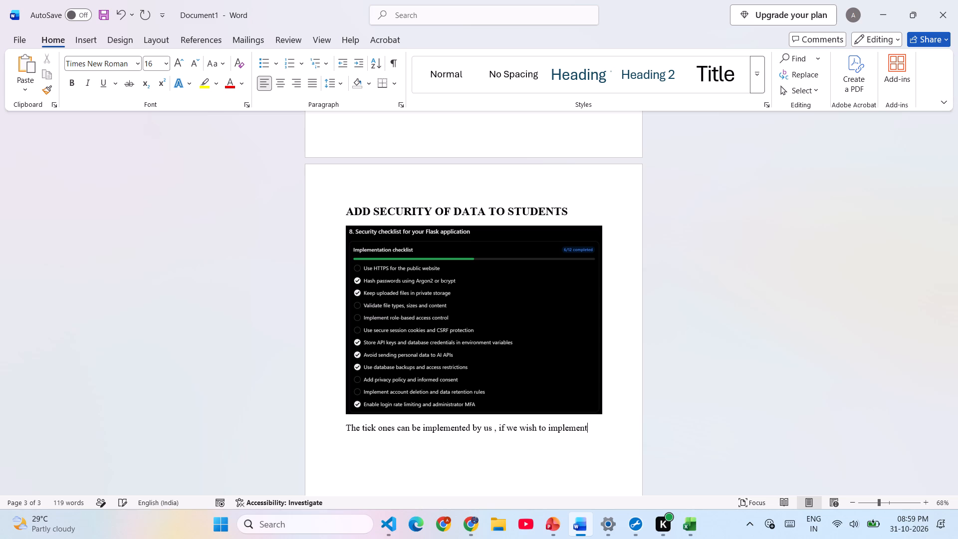
{"action": "key", "text": "space"}
{"action": "type", "text": "more we can do so"}
{"action": "key", "text": "period"}
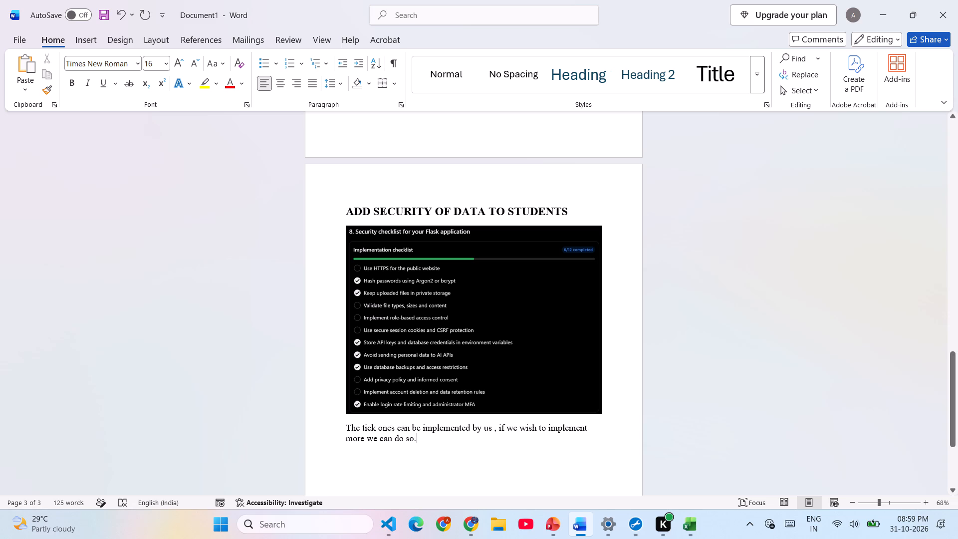
{"action": "left_click", "coordinate": [363, 440]}
{"action": "key", "text": "comma"}
{"action": "left_click", "coordinate": [419, 437]}
Add six blank lines below the note and place the cursor at the start of the following page.
{"action": "key", "text": "Return"}
{"action": "key", "text": "Return"}
{"action": "key", "text": "Return"}
{"action": "key", "text": "Return"}
{"action": "key", "text": "Return"}
{"action": "key", "text": "Return"}
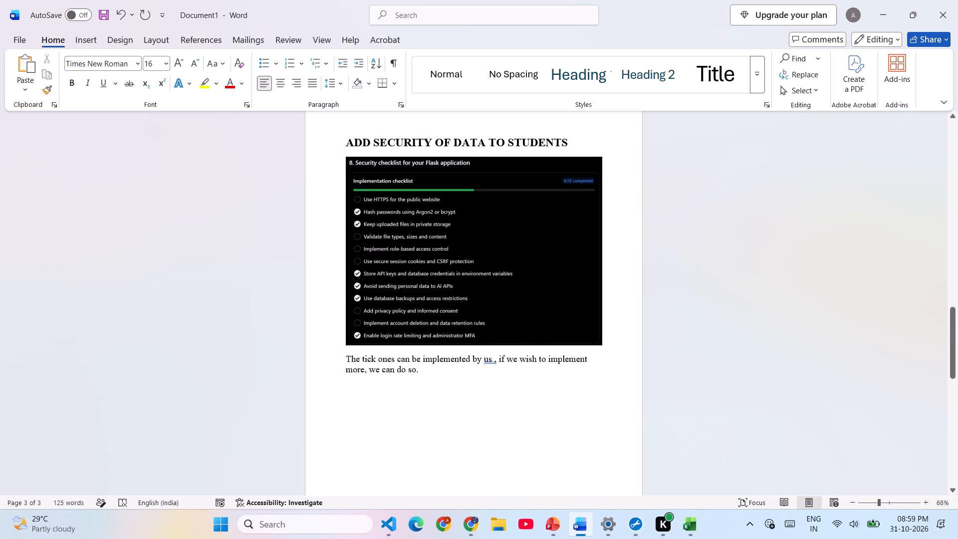
{"action": "scroll", "coordinate": [447, 267], "scroll_direction": "down", "scroll_amount": 11}
{"action": "left_click", "coordinate": [392, 384]}
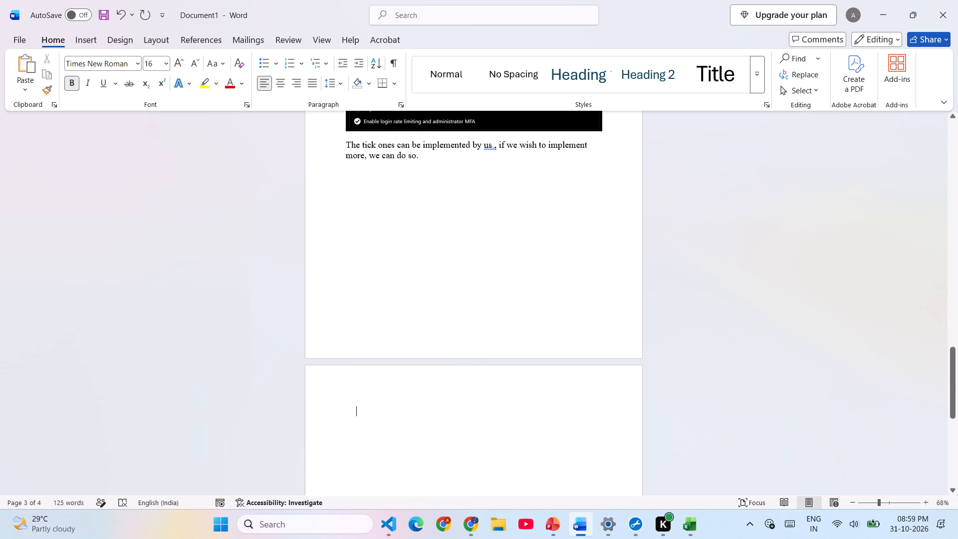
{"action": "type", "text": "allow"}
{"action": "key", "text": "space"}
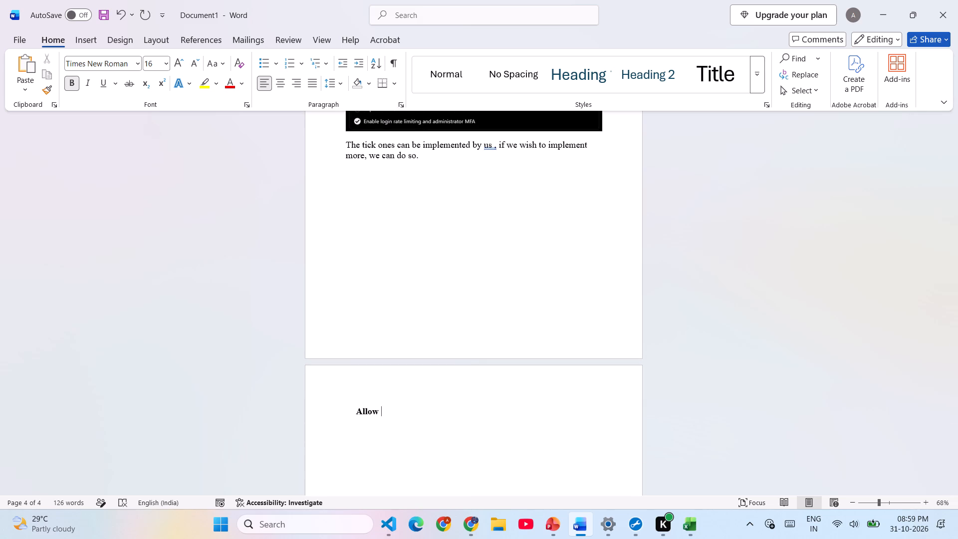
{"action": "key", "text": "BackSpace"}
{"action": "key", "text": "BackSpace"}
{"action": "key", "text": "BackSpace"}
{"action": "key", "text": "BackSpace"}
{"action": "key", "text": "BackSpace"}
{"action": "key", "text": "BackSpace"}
Enter the heading "ALLOW ONLY SECURE AND TRUSTED COMPANIES TO LOOK OUT FOR JOBS ON OUR PORTAL" on the new page.
{"action": "type", "text": "ALLOW ONLY SECURE"}
{"action": "key", "text": "space"}
{"action": "key", "text": "BackSpace"}
{"action": "key", "text": "BackSpace"}
{"action": "key", "text": "BackSpace"}
{"action": "key", "text": "BackSpace"}
{"action": "key", "text": "BackSpace"}
{"action": "key", "text": "BackSpace"}
{"action": "key", "text": "BackSpace"}
{"action": "key", "text": "BackSpace"}
{"action": "key", "text": "BackSpace"}
{"action": "type", "text": "Y SECURE AND TRE"}
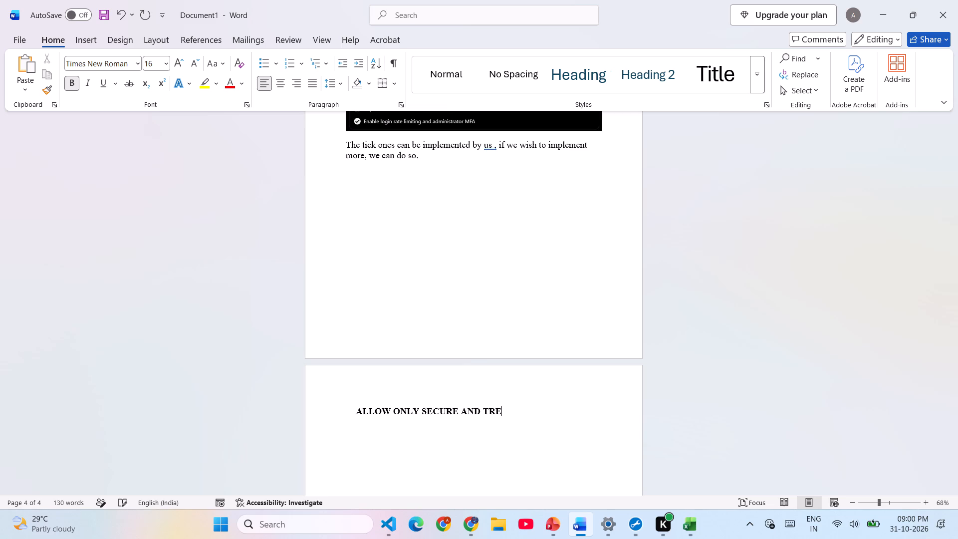
{"action": "key", "text": "BackSpace"}
{"action": "type", "text": "USTED COMPANIES TO LOOK OUT"}
{"action": "key", "text": "space"}
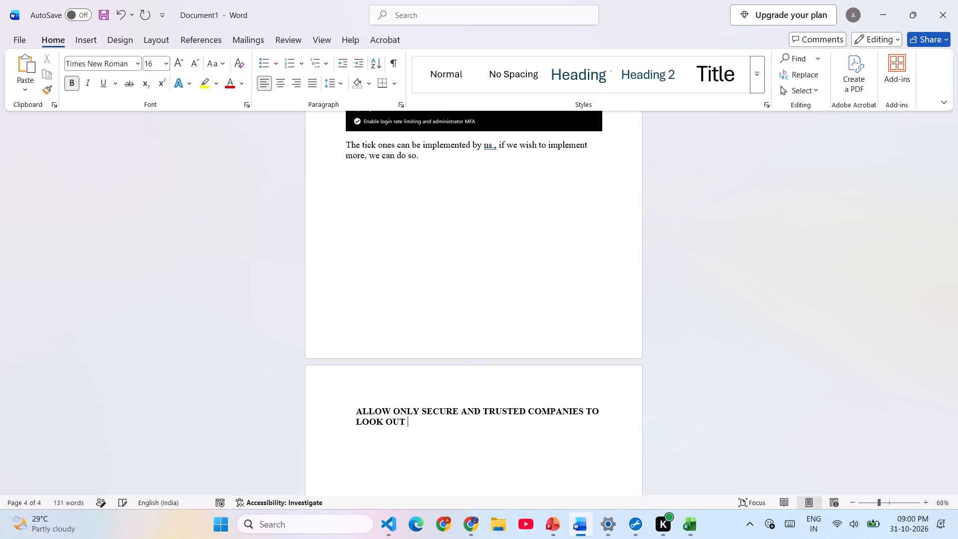
{"action": "type", "text": "FOR JOBS ONO"}
{"action": "key", "text": "BackSpace"}
{"action": "key", "text": "space"}
{"action": "type", "text": "OUR PORTAL"}
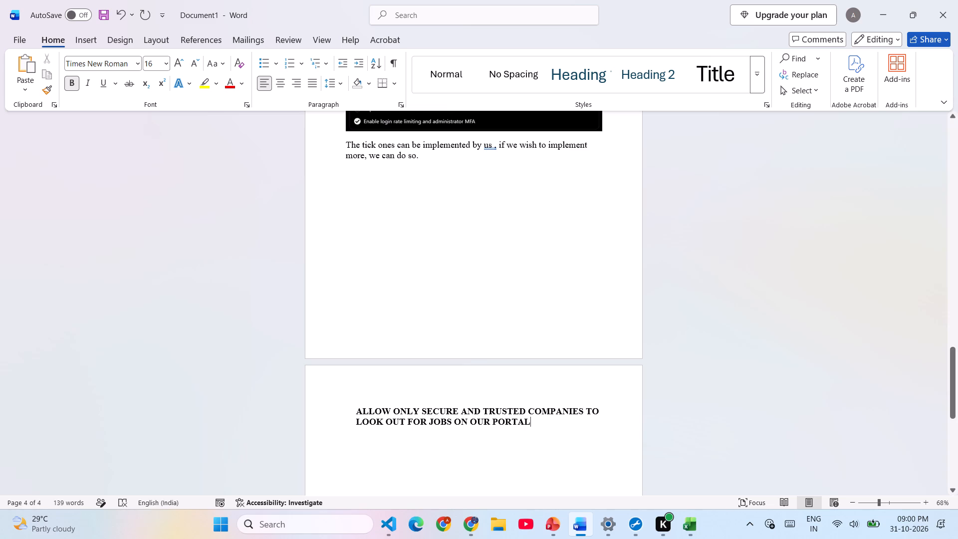
Replace "ALLOW ONLY SECURE AND TRUSTED COMPANIES" in the heading with "VERIFY COMPANY IDENTITY".
{"action": "left_click_drag", "start_coordinate": [583, 412], "coordinate": [571, 414]}
{"action": "left_click_drag", "start_coordinate": [571, 414], "coordinate": [359, 409]}
{"action": "type", "text": "VERIFY COP"}
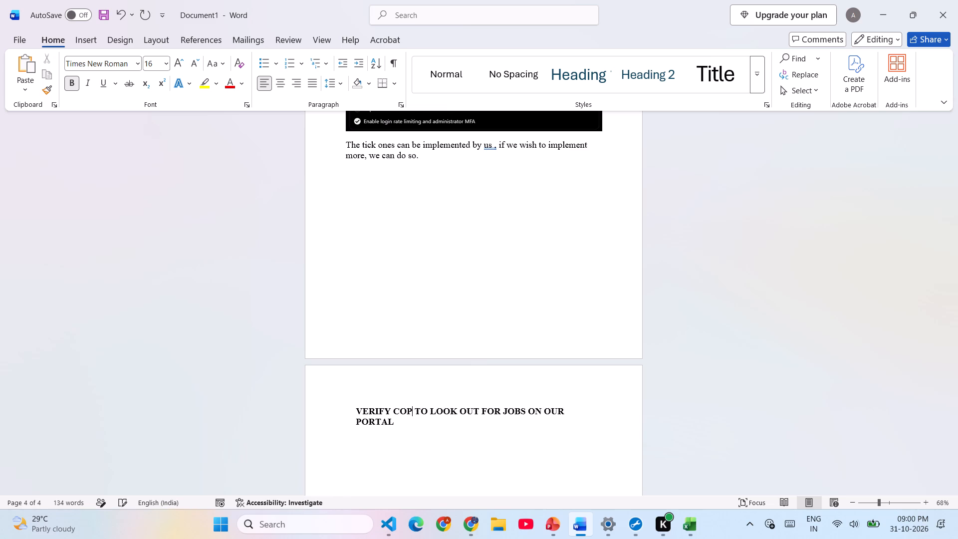
{"action": "key", "text": "BackSpace"}
{"action": "type", "text": "MPANI"}
{"action": "key", "text": "BackSpace"}
{"action": "type", "text": "Y IDD"}
{"action": "key", "text": "BackSpace"}
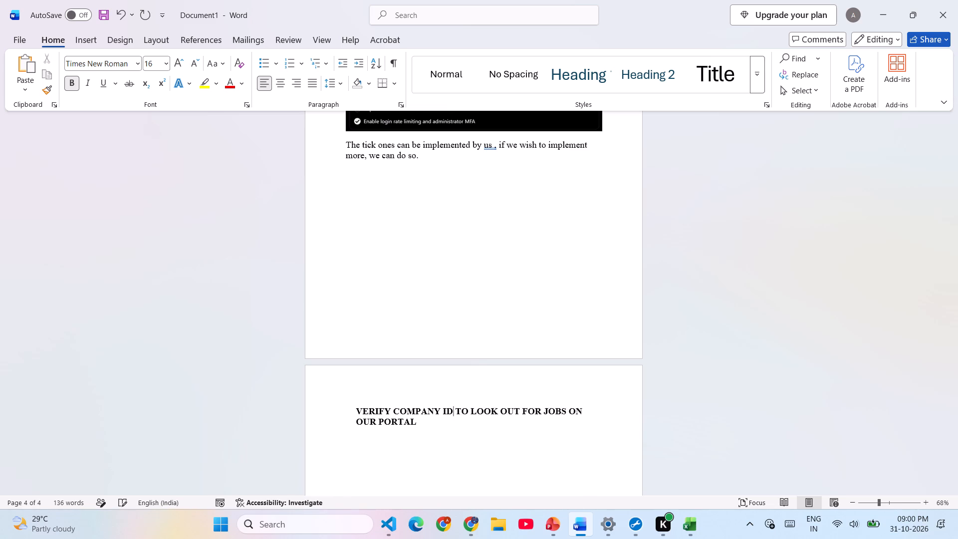
{"action": "type", "text": "ENTITY"}
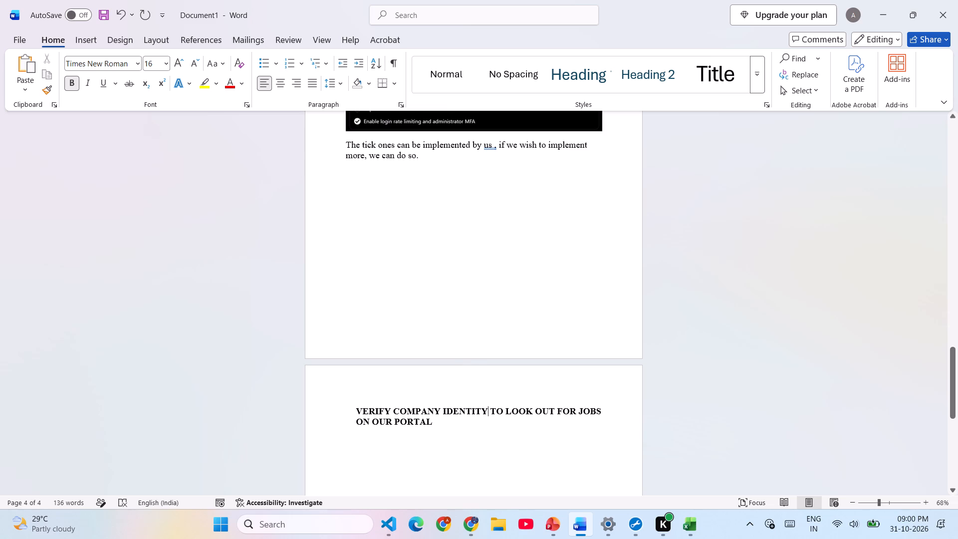
Enlarge the company identity heading to font size 20 and add two new lines below it.
{"action": "left_click_drag", "start_coordinate": [449, 423], "coordinate": [376, 406]}
{"action": "right_click_drag", "start_coordinate": [406, 407], "coordinate": [389, 406]}
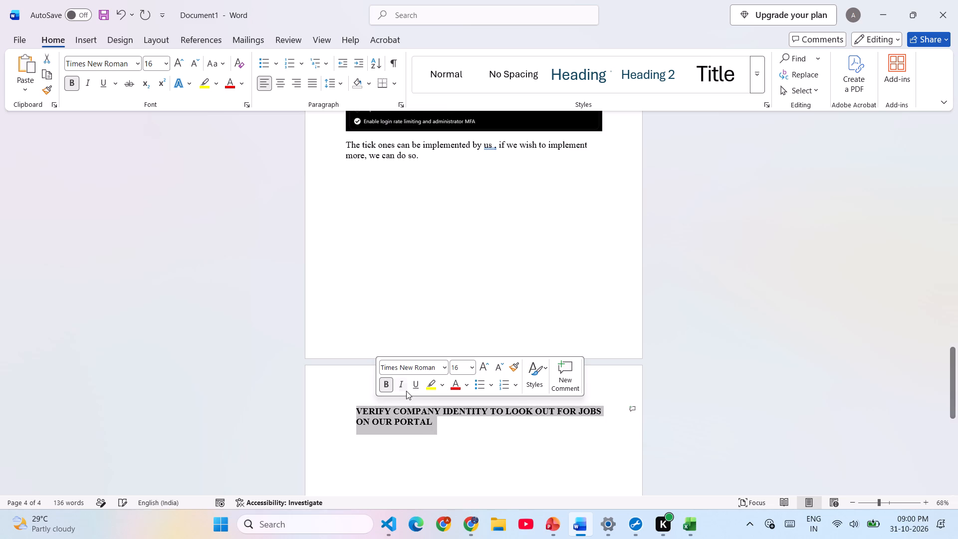
{"action": "double_click", "coordinate": [486, 366]}
{"action": "scroll", "coordinate": [470, 328], "scroll_direction": "down", "scroll_amount": 7}
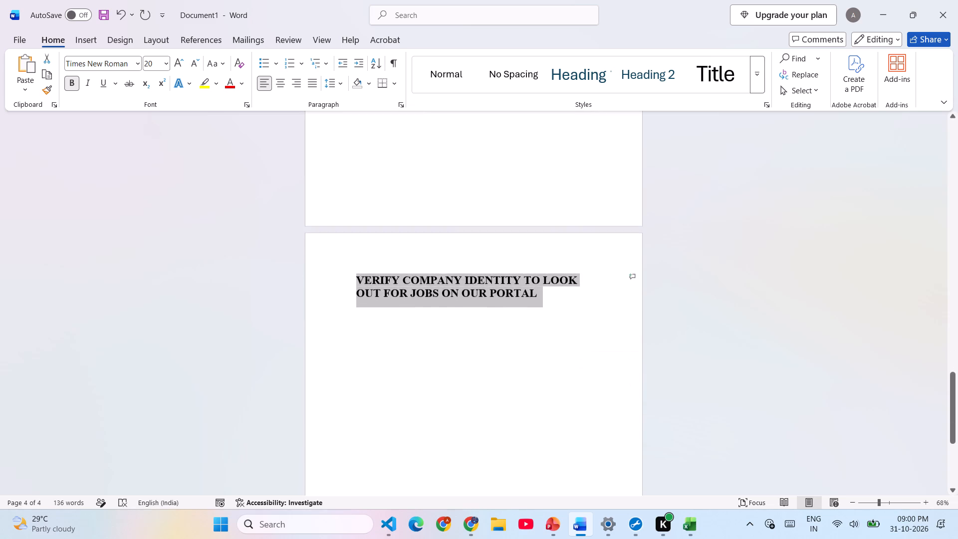
{"action": "left_click", "coordinate": [554, 285]}
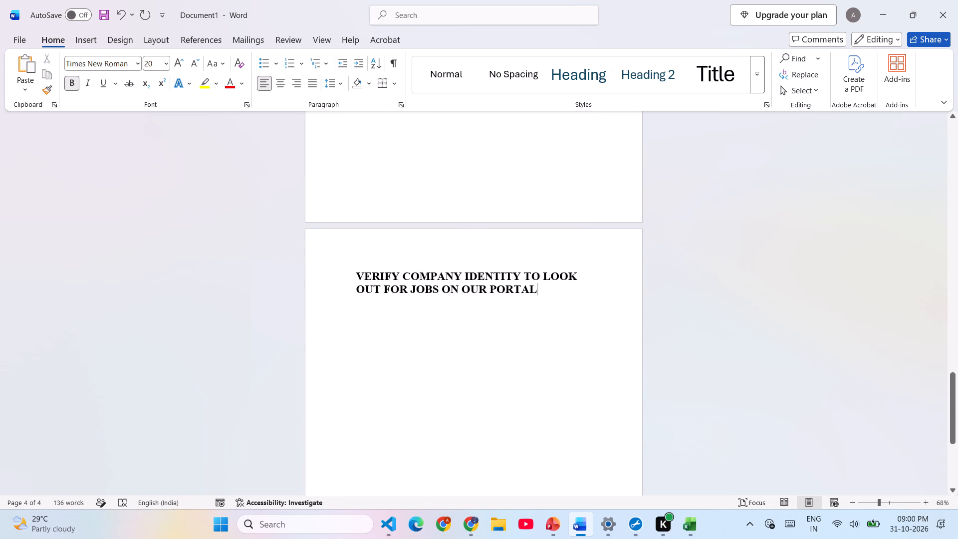
{"action": "key", "text": "Return"}
{"action": "key", "text": "Return"}
{"action": "left_click", "coordinate": [486, 276]}
{"action": "left_click_drag", "start_coordinate": [555, 284], "coordinate": [579, 255]}
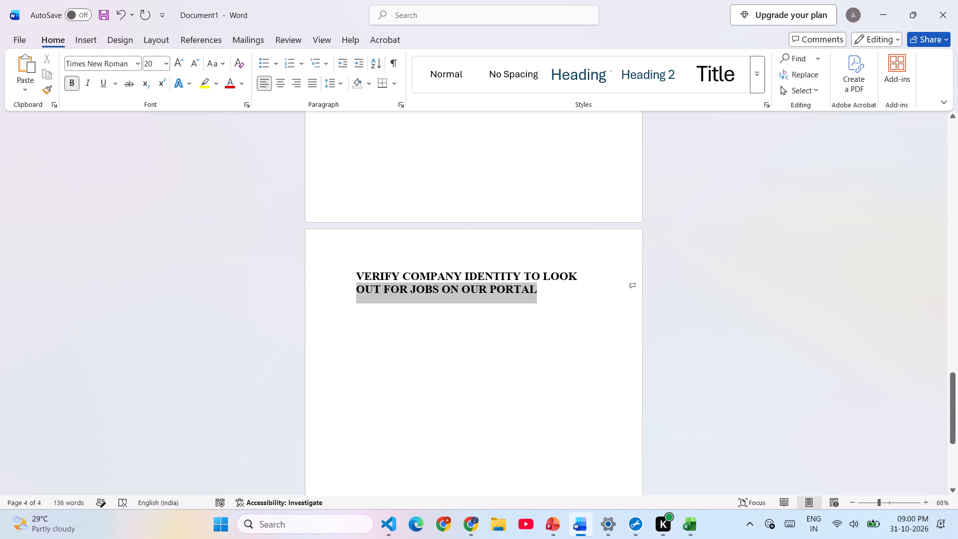
{"action": "left_click_drag", "start_coordinate": [579, 255], "coordinate": [572, 203]}
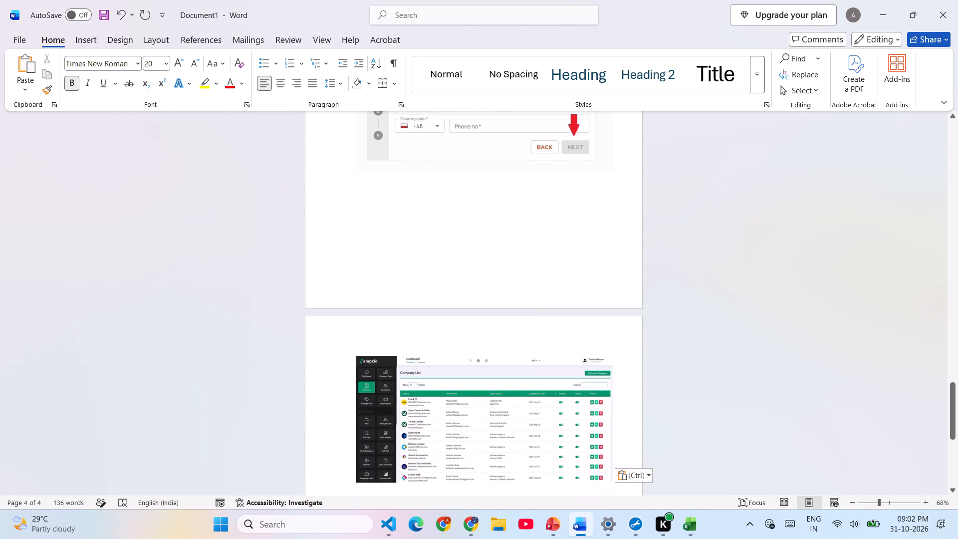
{"action": "key", "text": "Return"}
{"action": "key", "text": "Return"}
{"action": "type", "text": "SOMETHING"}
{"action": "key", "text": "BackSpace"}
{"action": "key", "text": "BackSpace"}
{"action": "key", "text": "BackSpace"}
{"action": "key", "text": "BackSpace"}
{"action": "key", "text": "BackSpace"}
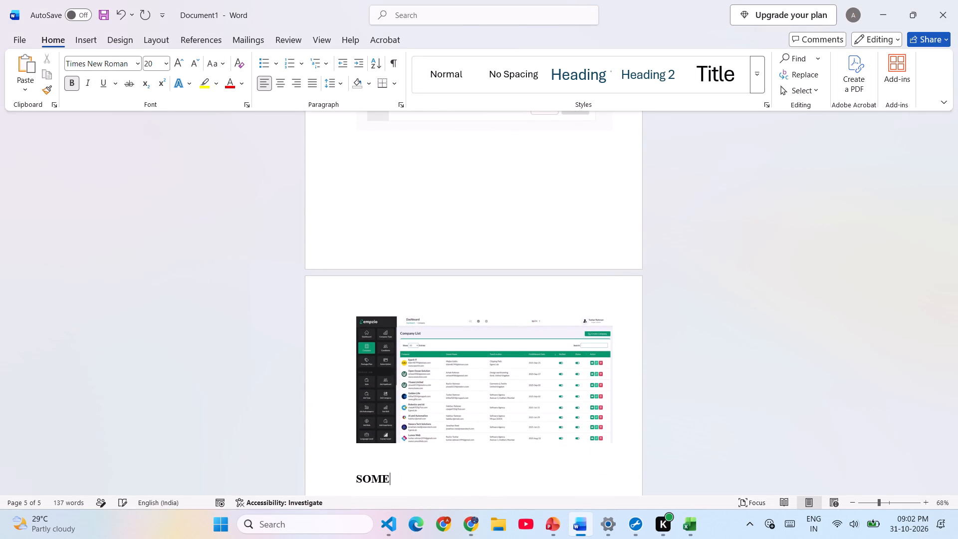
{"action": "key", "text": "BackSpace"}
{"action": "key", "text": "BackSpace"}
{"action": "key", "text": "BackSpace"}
Set the text format below the dashboard image to non-bold Bahnschrift at font size 16.
{"action": "double_click", "coordinate": [196, 61]}
{"action": "left_click", "coordinate": [69, 82]}
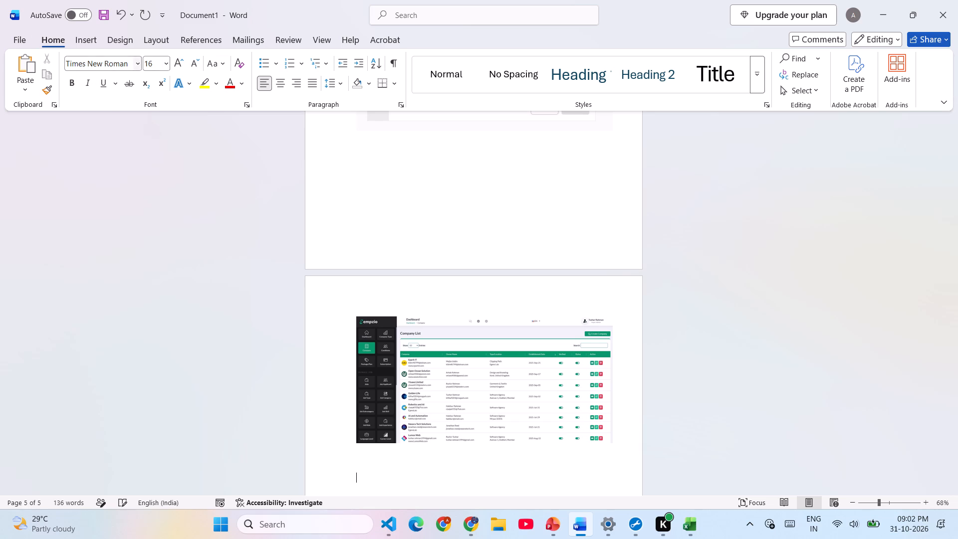
{"action": "left_click", "coordinate": [138, 64]}
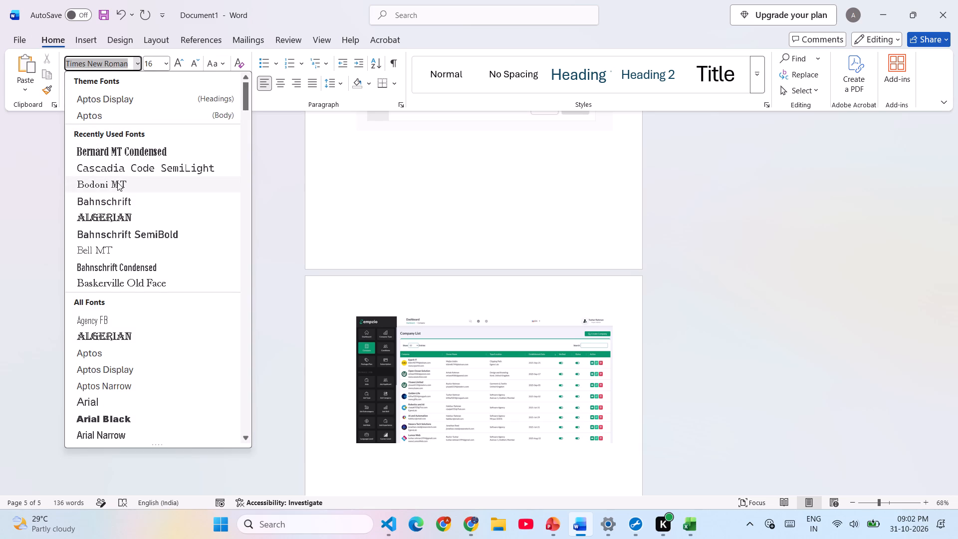
{"action": "left_click", "coordinate": [116, 195]}
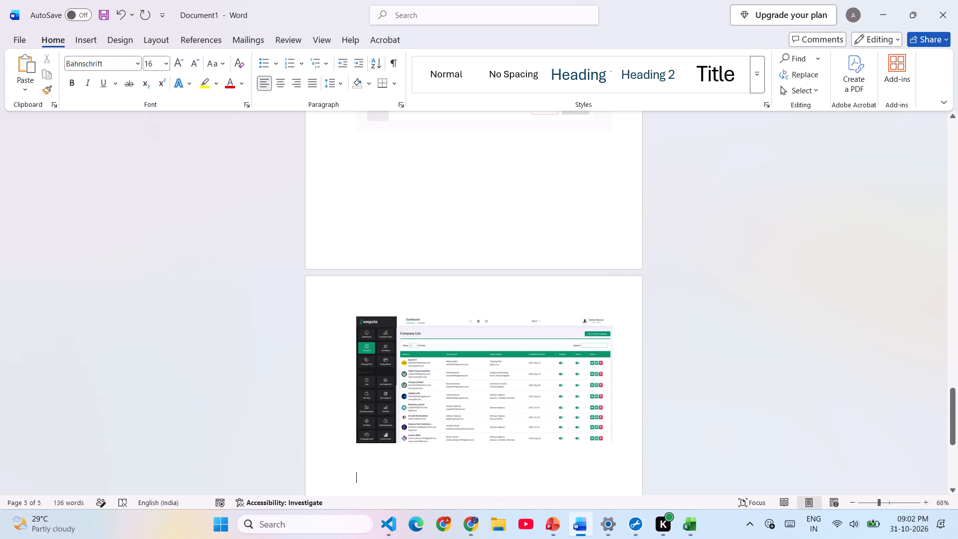
Write "Something like these can be built by verifying their official company email ids and also" below the dashboard image.
{"action": "type", "text": "something like these can be built by c=verifyung"}
{"action": "key", "text": "BackSpace"}
{"action": "key", "text": "BackSpace"}
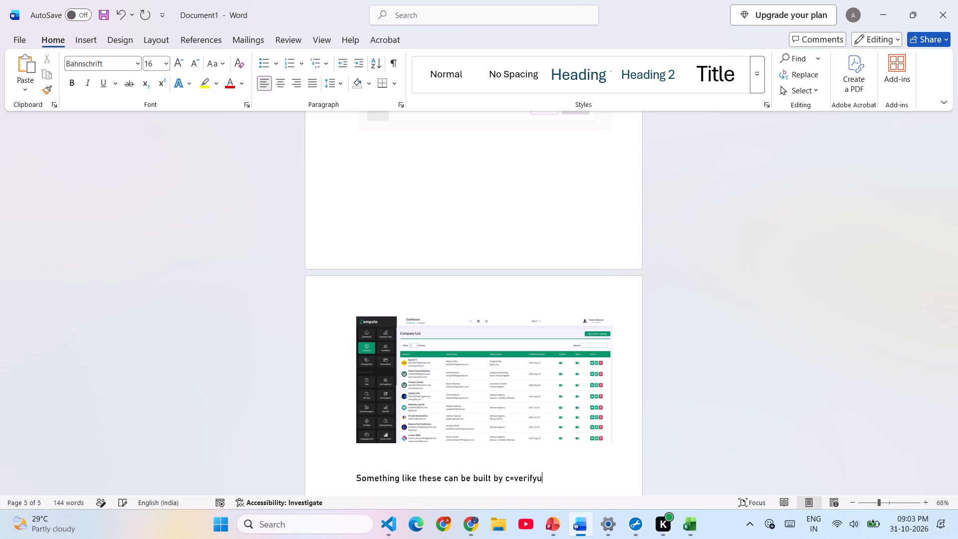
{"action": "key", "text": "BackSpace"}
{"action": "key", "text": "BackSpace"}
{"action": "key", "text": "BackSpace"}
{"action": "key", "text": "BackSpace"}
{"action": "key", "text": "BackSpace"}
{"action": "key", "text": "BackSpace"}
{"action": "key", "text": "BackSpace"}
{"action": "key", "text": "BackSpace"}
{"action": "key", "text": "BackSpace"}
{"action": "type", "text": "verifying their official o"}
{"action": "key", "text": "BackSpace"}
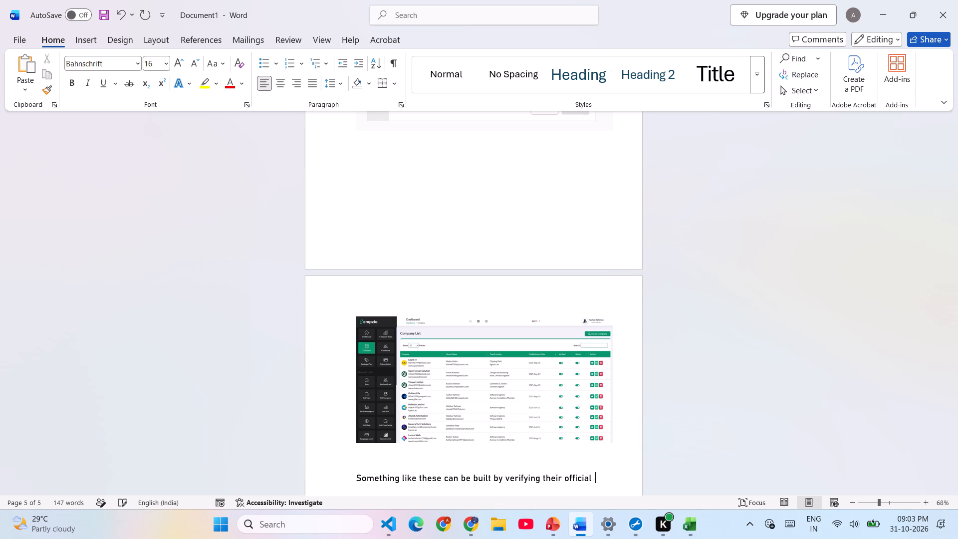
{"action": "type", "text": "compny"}
{"action": "key", "text": "BackSpace"}
{"action": "key", "text": "BackSpace"}
{"action": "type", "text": "any email ids and also"}
{"action": "key", "text": "space"}
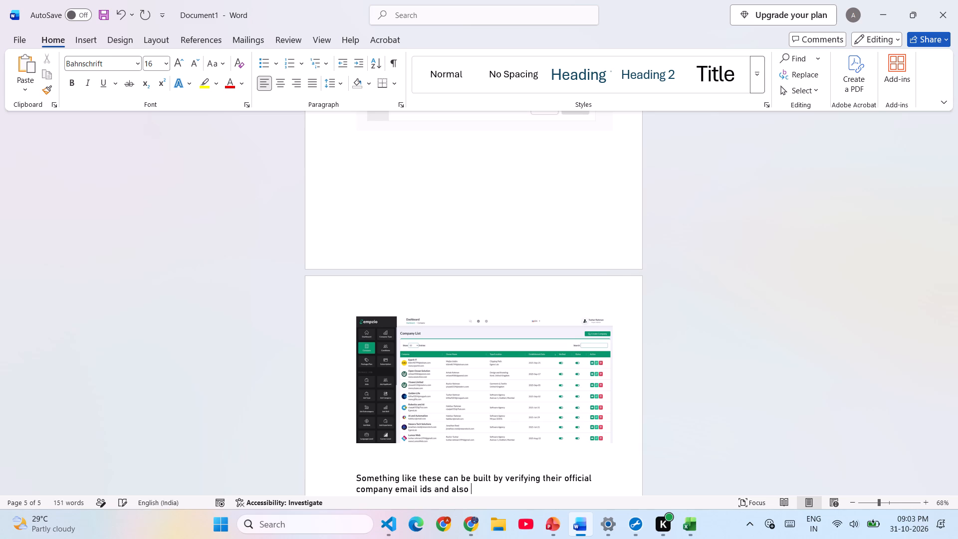
Look back through the document's student data security and company identity verification sections.
{"action": "scroll", "coordinate": [258, 237], "scroll_direction": "up", "scroll_amount": 1}
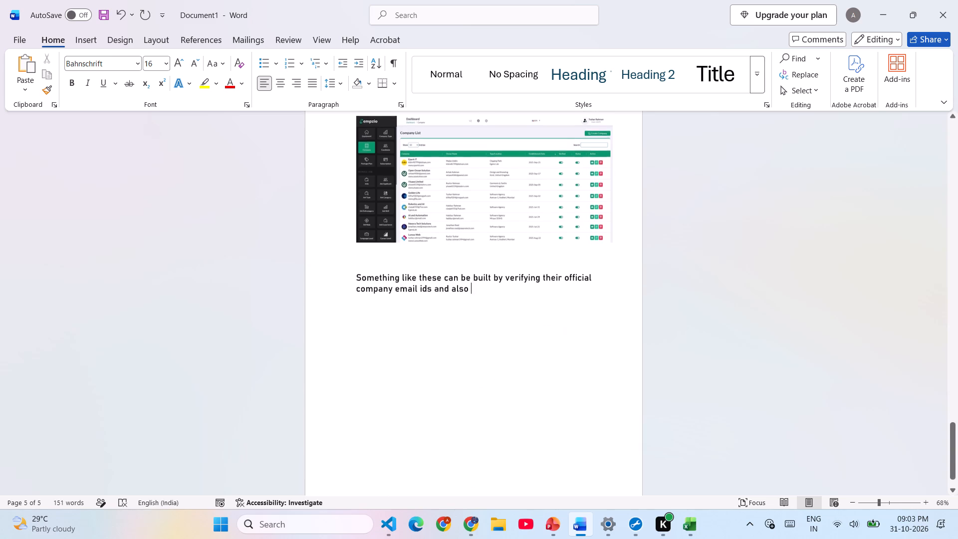
{"action": "scroll", "coordinate": [258, 237], "scroll_direction": "up", "scroll_amount": 2}
{"action": "scroll", "coordinate": [258, 237], "scroll_direction": "down", "scroll_amount": 3}
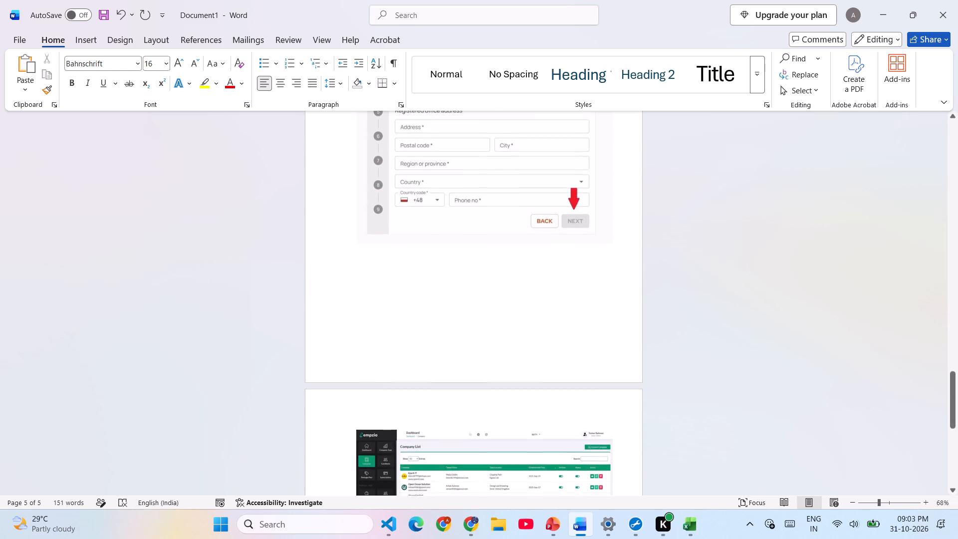
{"action": "scroll", "coordinate": [258, 237], "scroll_direction": "up", "scroll_amount": 3}
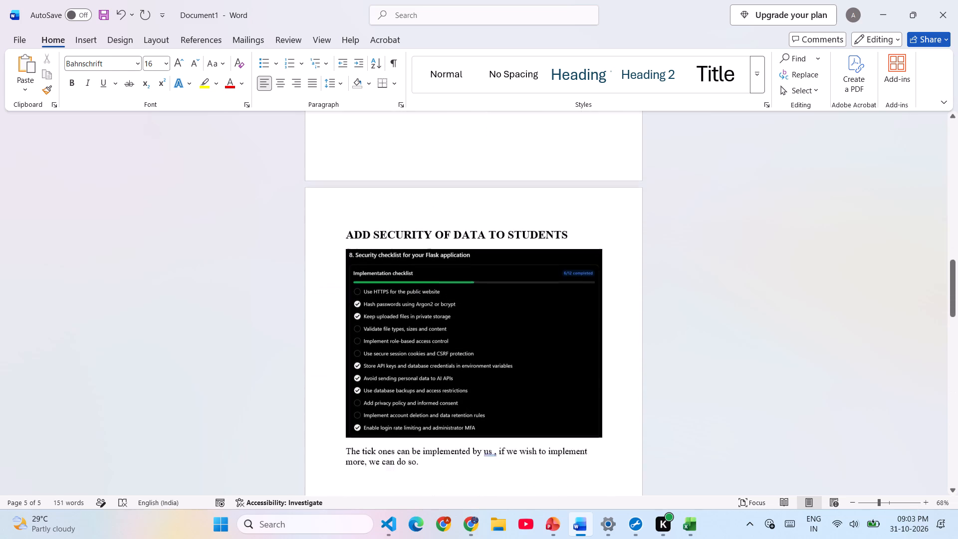
{"action": "scroll", "coordinate": [258, 237], "scroll_direction": "up", "scroll_amount": 1}
{"action": "scroll", "coordinate": [258, 237], "scroll_direction": "down", "scroll_amount": 1}
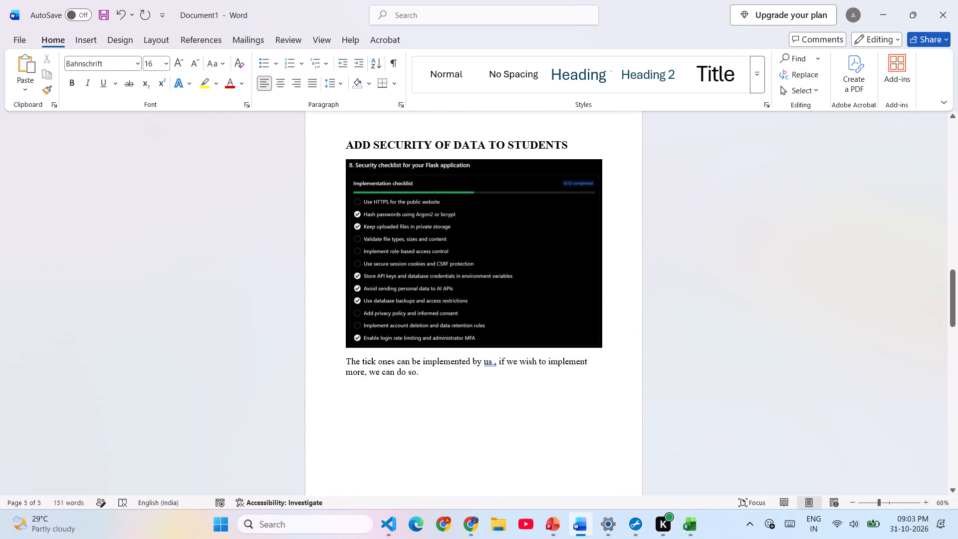
{"action": "scroll", "coordinate": [258, 237], "scroll_direction": "down", "scroll_amount": 5}
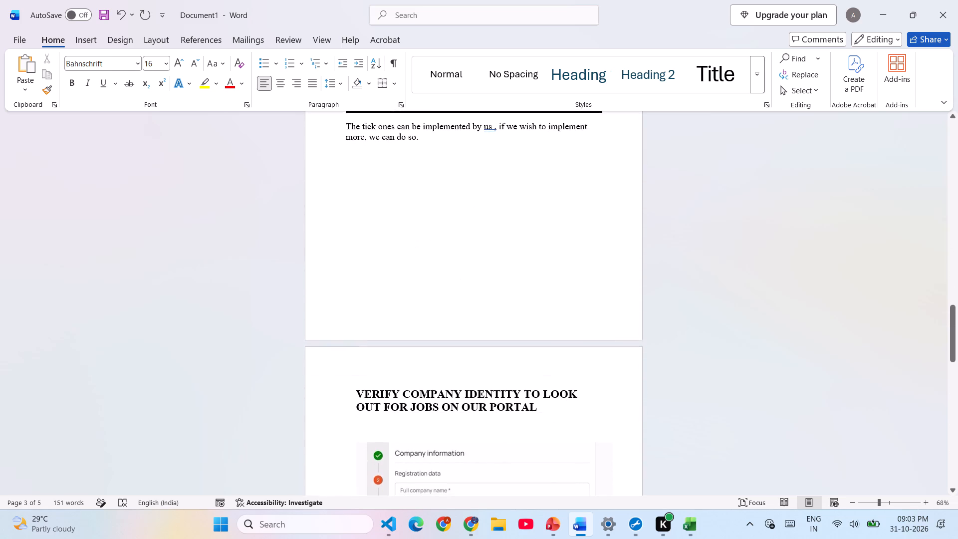
{"action": "scroll", "coordinate": [258, 237], "scroll_direction": "down", "scroll_amount": 6}
{"action": "scroll", "coordinate": [258, 237], "scroll_direction": "up", "scroll_amount": 1}
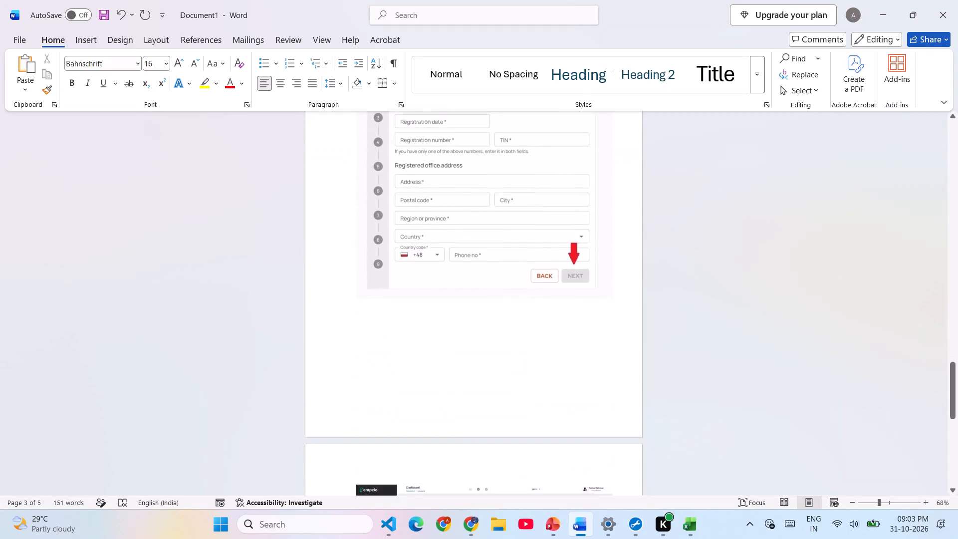
Complete the sentence below the dashboard image with "check them out in gst portal" and start a new line.
{"action": "scroll", "coordinate": [258, 237], "scroll_direction": "up", "scroll_amount": 1}
{"action": "scroll", "coordinate": [258, 237], "scroll_direction": "down", "scroll_amount": 2}
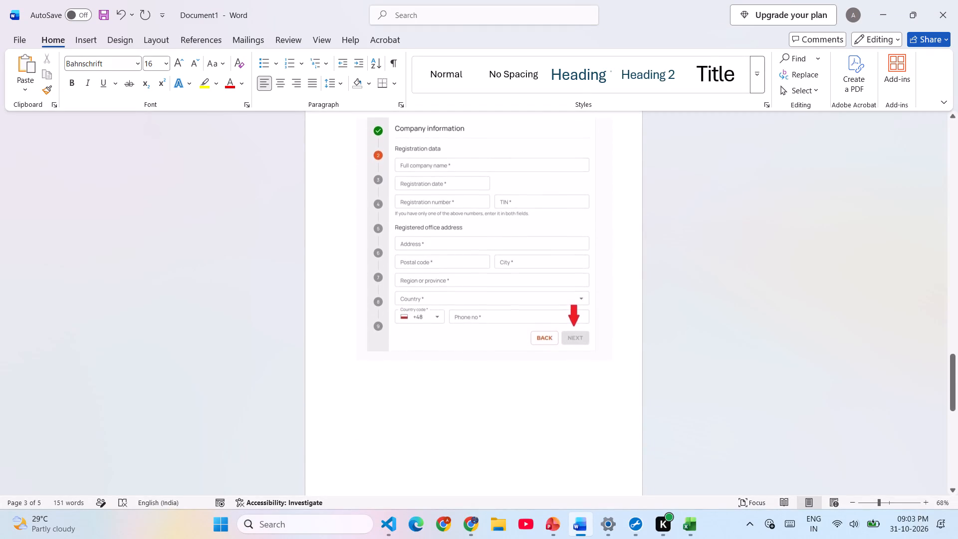
{"action": "scroll", "coordinate": [258, 237], "scroll_direction": "down", "scroll_amount": 5}
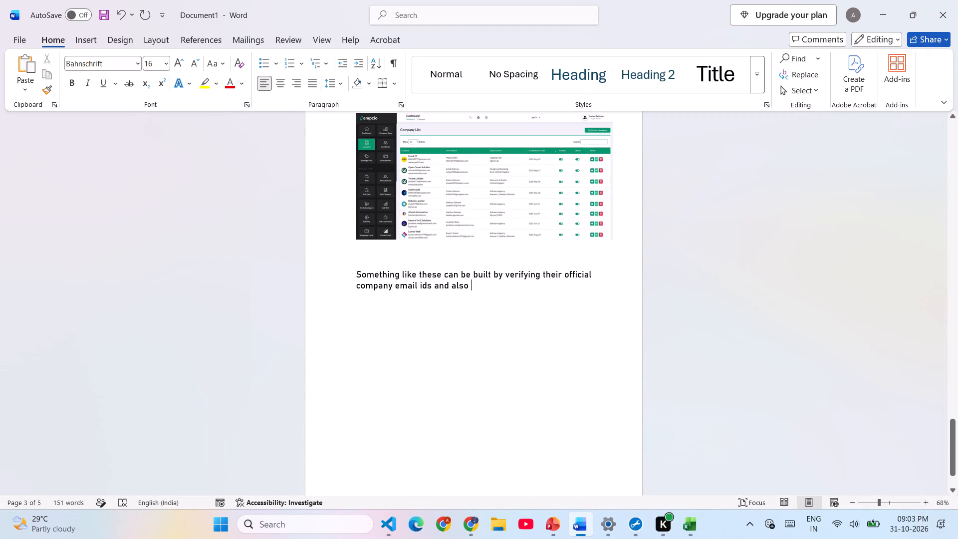
{"action": "left_click", "coordinate": [484, 287]}
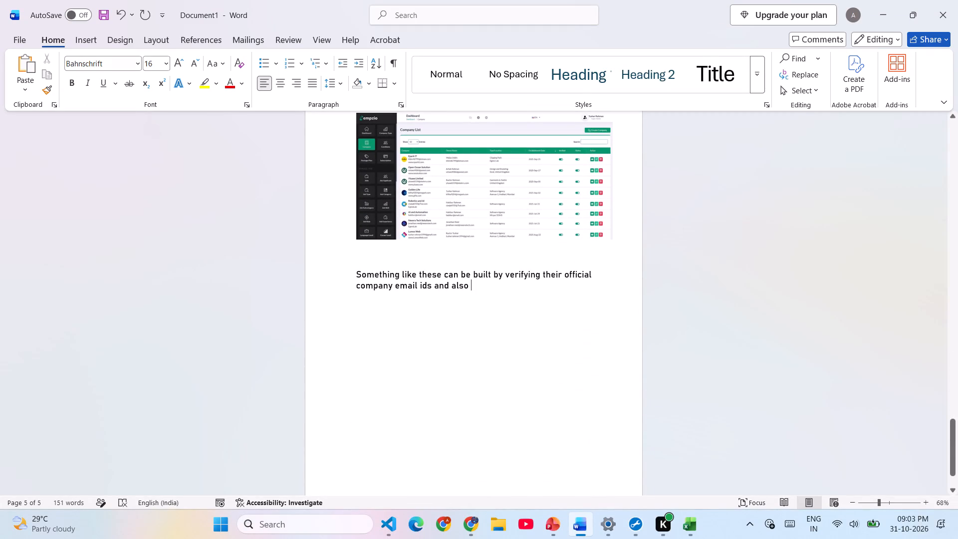
{"action": "left_click", "coordinate": [484, 287]}
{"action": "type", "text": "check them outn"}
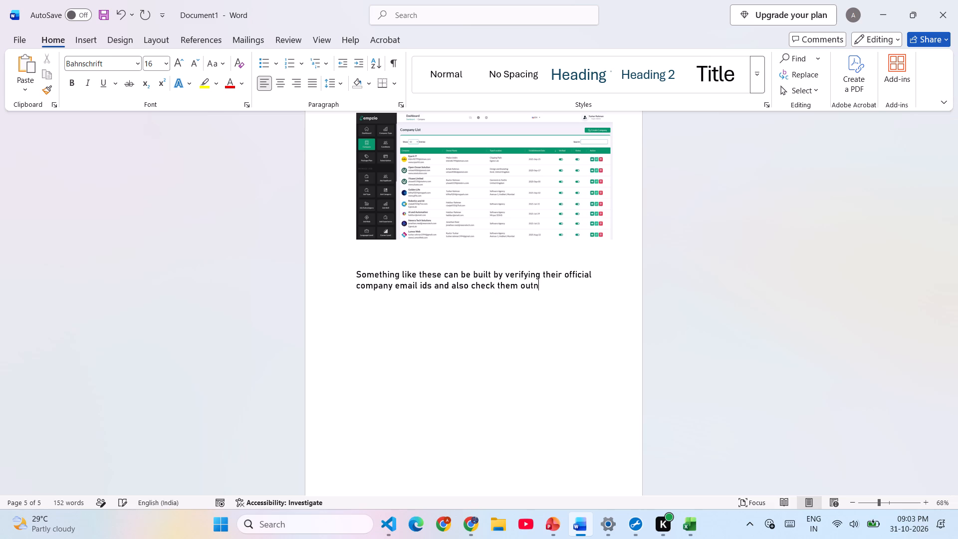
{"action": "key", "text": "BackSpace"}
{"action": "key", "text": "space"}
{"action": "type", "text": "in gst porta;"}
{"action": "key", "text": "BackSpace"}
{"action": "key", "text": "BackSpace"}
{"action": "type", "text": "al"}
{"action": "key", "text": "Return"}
Correct "gst portal" to "GST Portal" in the sentence and start a new line below it.
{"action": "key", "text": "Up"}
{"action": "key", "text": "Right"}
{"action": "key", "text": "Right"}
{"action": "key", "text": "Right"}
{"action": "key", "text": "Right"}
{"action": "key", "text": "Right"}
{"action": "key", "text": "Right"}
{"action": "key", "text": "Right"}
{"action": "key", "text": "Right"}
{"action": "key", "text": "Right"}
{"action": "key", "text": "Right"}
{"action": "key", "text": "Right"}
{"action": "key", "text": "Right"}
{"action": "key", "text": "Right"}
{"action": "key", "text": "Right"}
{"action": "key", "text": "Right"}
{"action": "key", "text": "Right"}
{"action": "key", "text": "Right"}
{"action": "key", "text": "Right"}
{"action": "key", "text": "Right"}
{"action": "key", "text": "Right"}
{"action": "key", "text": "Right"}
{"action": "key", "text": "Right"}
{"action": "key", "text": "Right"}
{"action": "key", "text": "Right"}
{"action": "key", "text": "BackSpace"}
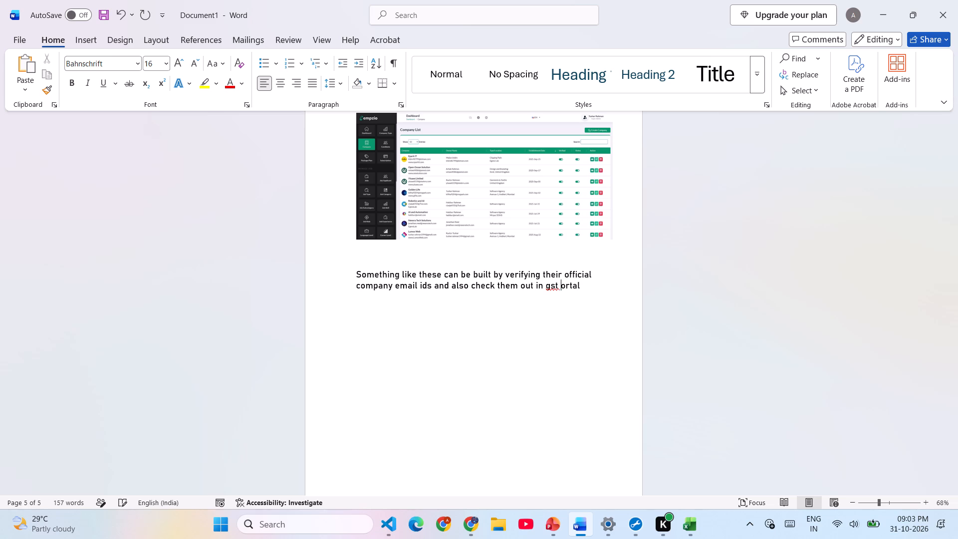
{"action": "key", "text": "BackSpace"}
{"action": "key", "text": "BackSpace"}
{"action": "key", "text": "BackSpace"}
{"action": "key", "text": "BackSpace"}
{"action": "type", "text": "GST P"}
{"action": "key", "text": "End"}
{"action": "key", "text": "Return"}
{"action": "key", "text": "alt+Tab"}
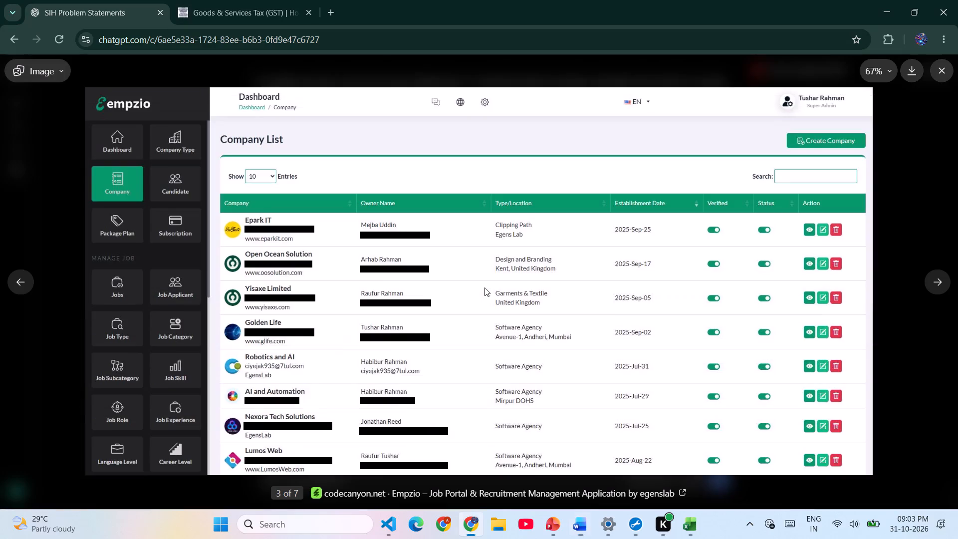
{"action": "left_click", "coordinate": [233, 0]}
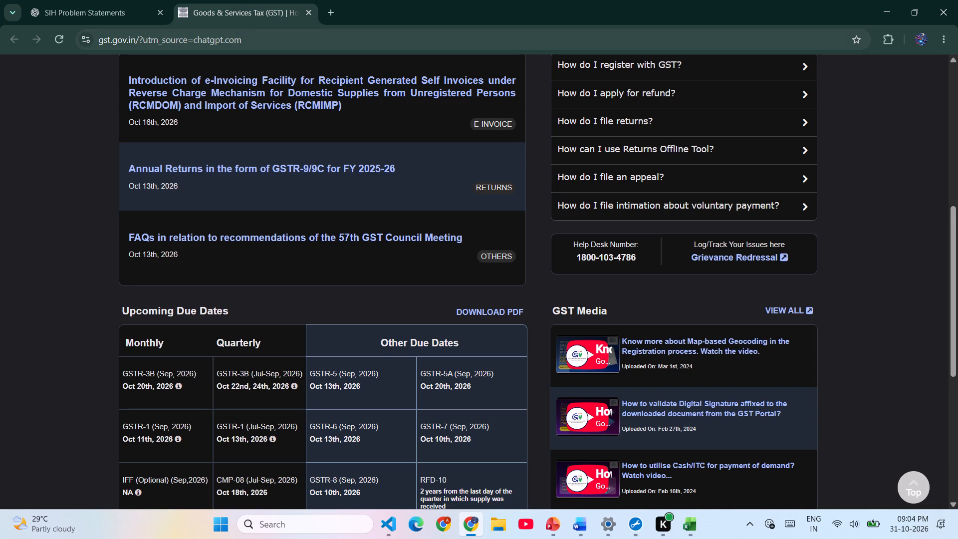
{"action": "scroll", "coordinate": [252, 39], "scroll_direction": "up", "scroll_amount": 20}
{"action": "scroll", "coordinate": [252, 39], "scroll_direction": "up", "scroll_amount": 1}
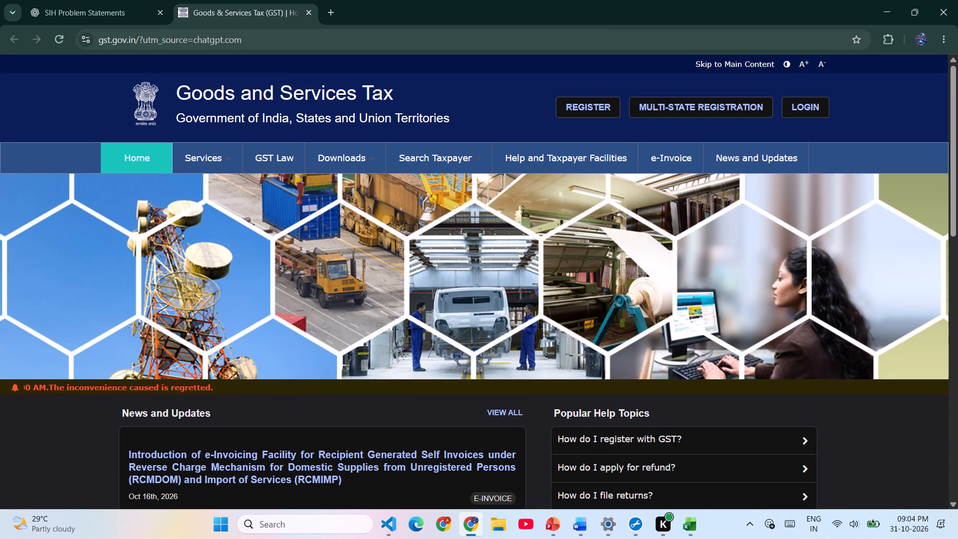
{"action": "left_click", "coordinate": [250, 39]}
{"action": "left_click_drag", "start_coordinate": [250, 39], "coordinate": [213, 39]}
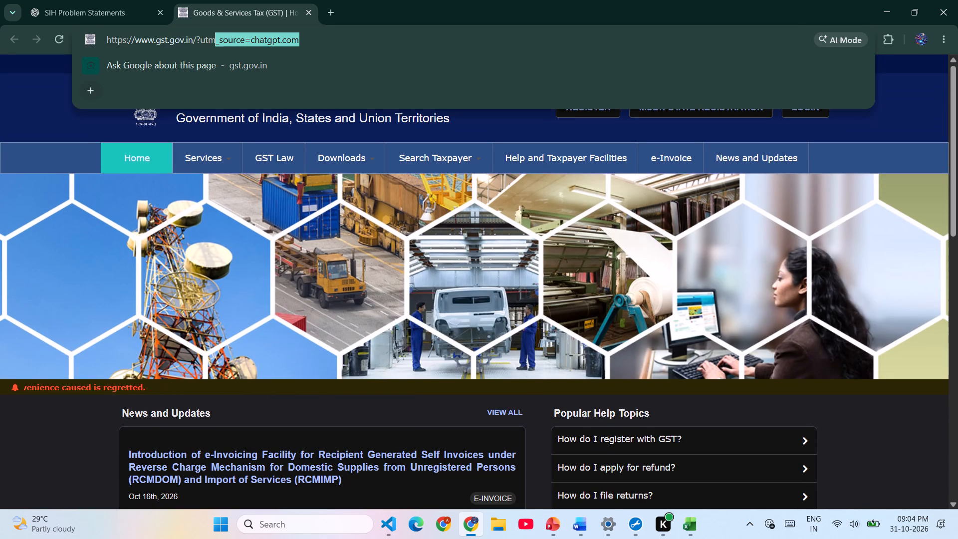
{"action": "left_click_drag", "start_coordinate": [213, 39], "coordinate": [192, 35]}
{"action": "key", "text": "BackSpace"}
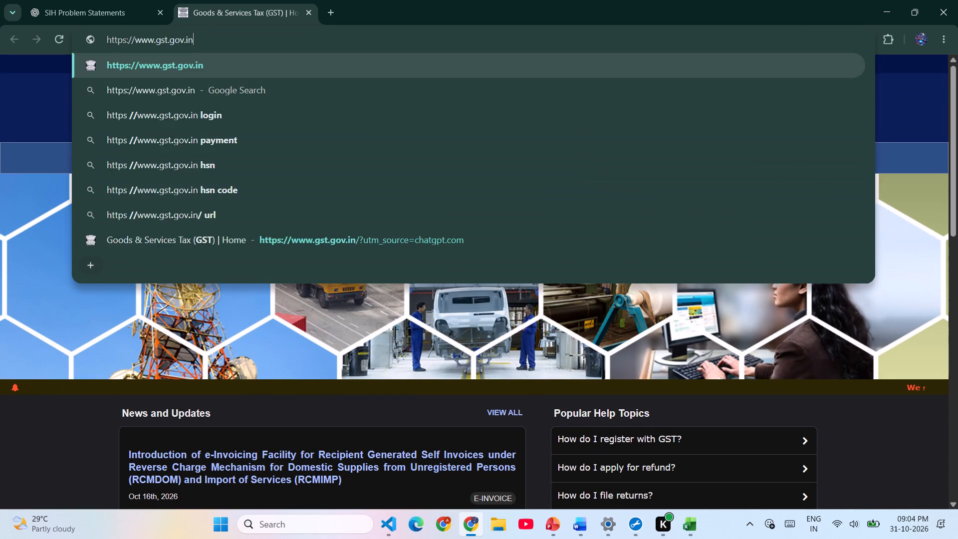
{"action": "key", "text": "Return"}
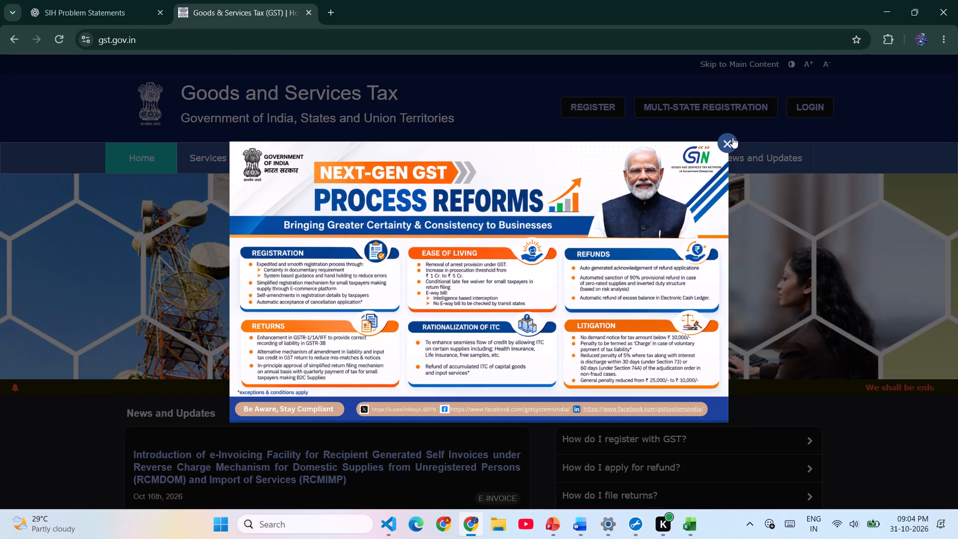
{"action": "left_click", "coordinate": [732, 137]}
Copy the GST portal's web address and return to the empty line below the sentence in Word.
{"action": "left_click", "coordinate": [181, 39]}
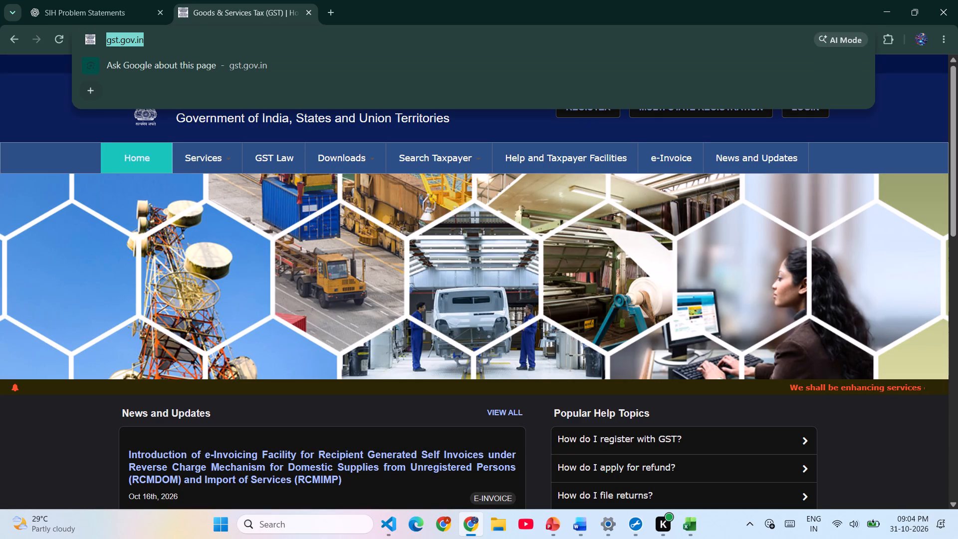
{"action": "key", "text": "ctrl+c"}
{"action": "key", "text": "alt+Tab"}
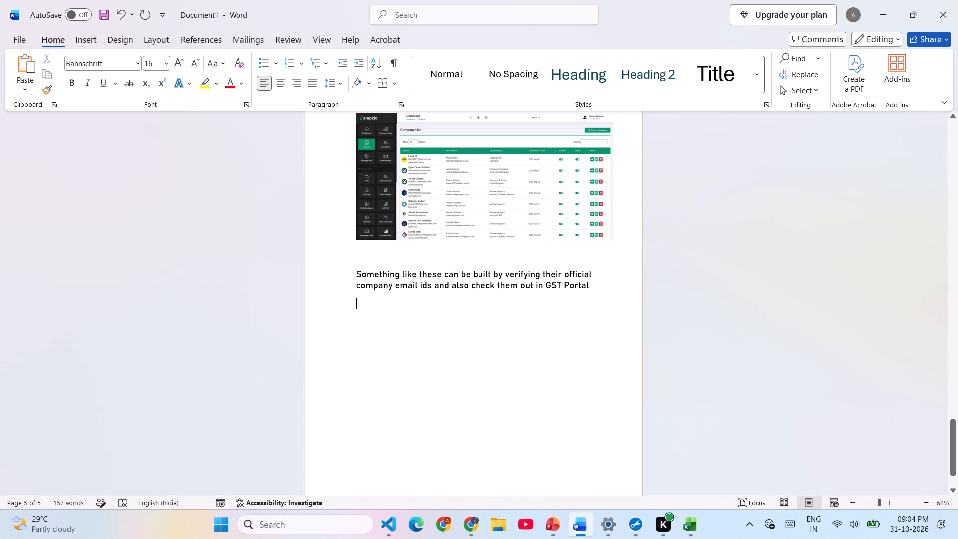
{"action": "key", "text": "ctrl+v"}
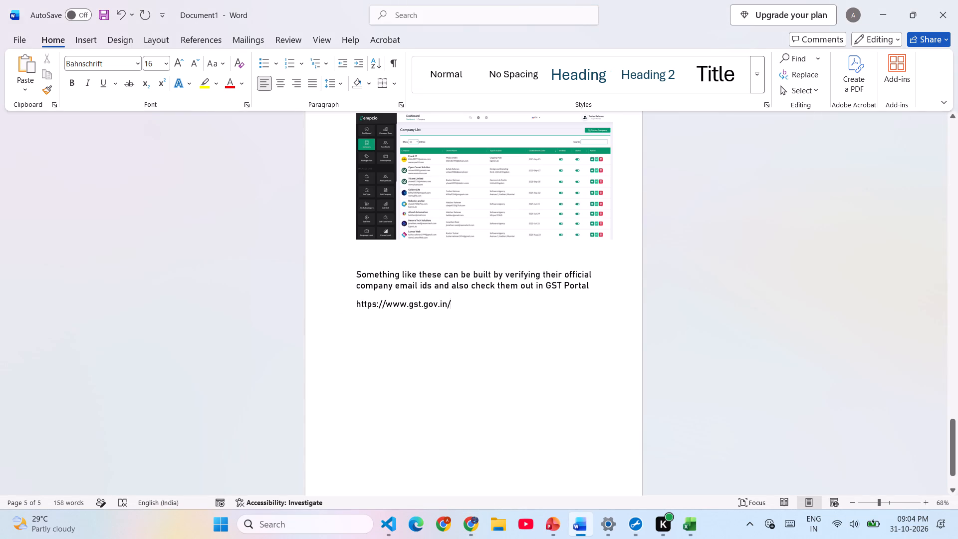
{"action": "key", "text": "BackSpace"}
{"action": "key", "text": "Return"}
{"action": "key", "text": "Return"}
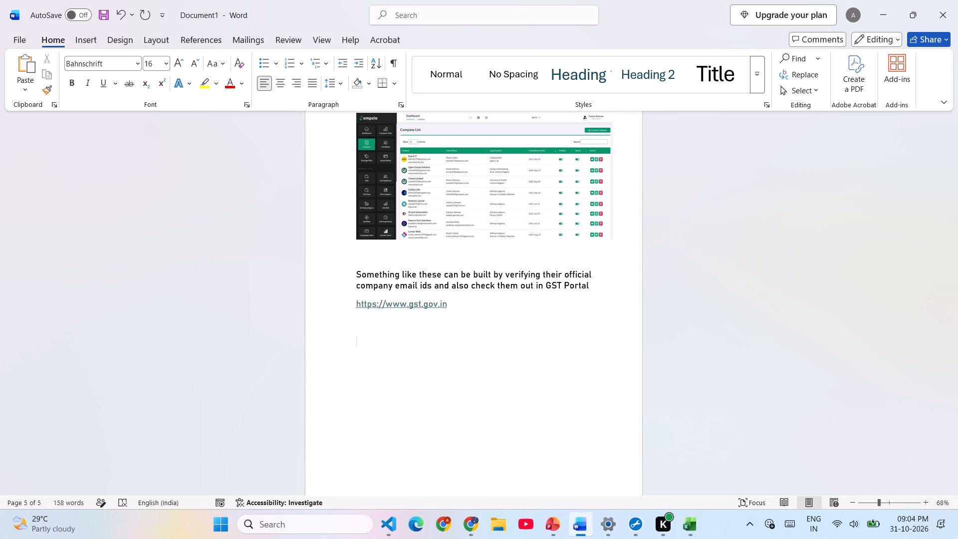
{"action": "key", "text": "Return"}
Leave more space below the GST link and write the closing line "HOPE THIS HELPS,".
{"action": "scroll", "coordinate": [471, 243], "scroll_direction": "down", "scroll_amount": 3}
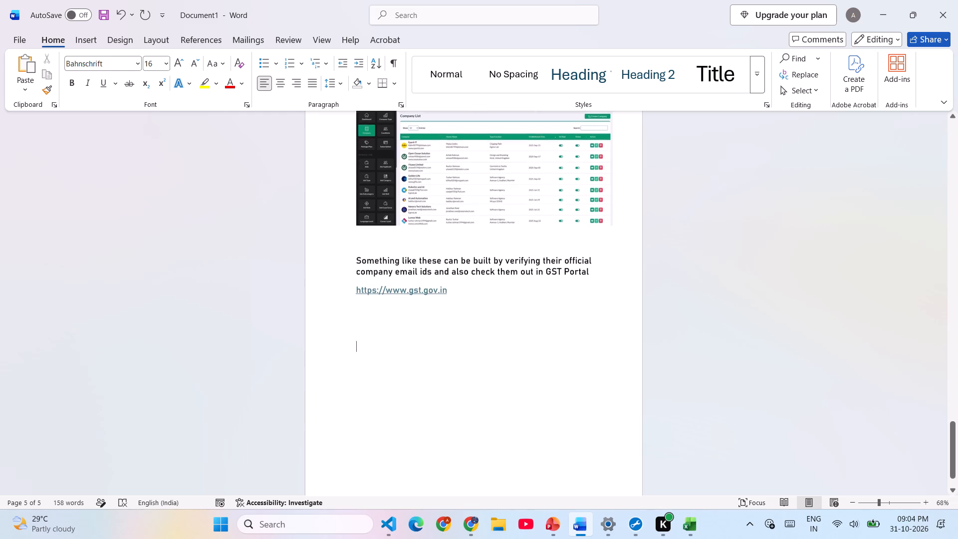
{"action": "scroll", "coordinate": [471, 243], "scroll_direction": "down", "scroll_amount": 6}
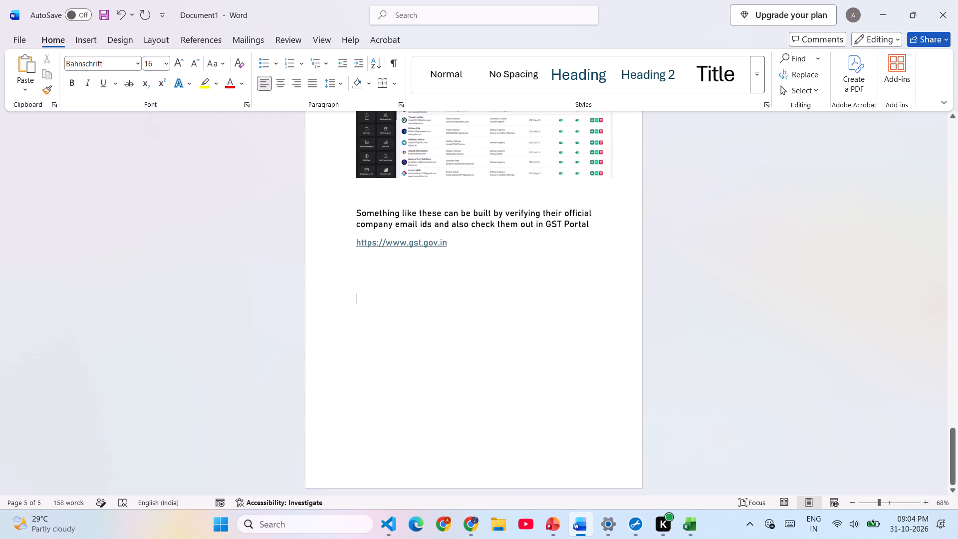
{"action": "key", "text": "Return"}
{"action": "key", "text": "Return"}
{"action": "type", "text": "HOPE HI"}
{"action": "key", "text": "BackSpace"}
{"action": "key", "text": "BackSpace"}
{"action": "type", "text": "THIS HELPS"}
{"action": "type", "text": ","}
{"action": "key", "text": "space"}
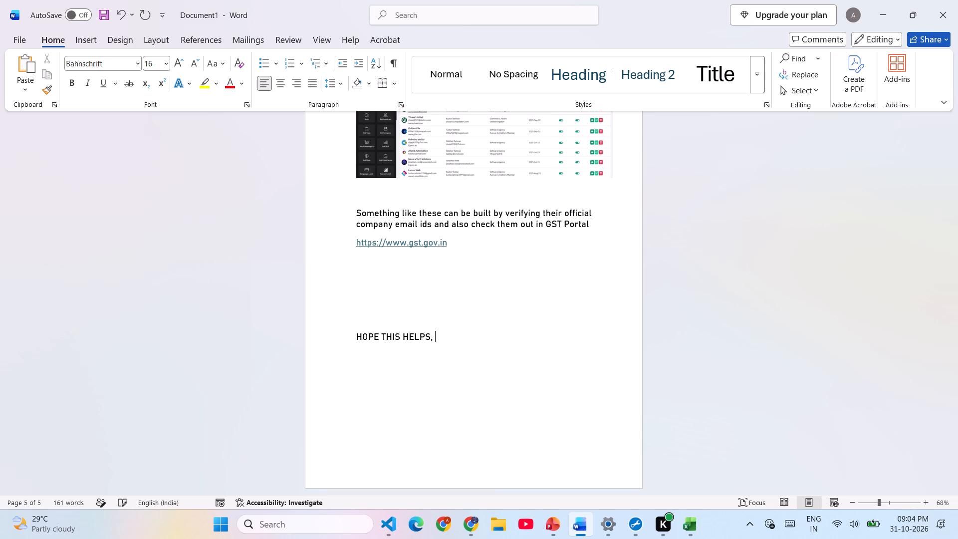
Start a new line under the closing line reading "IF YOU GUYS HAVE ANYTHING TO ADD OR REMOVE".
{"action": "key", "text": "Return"}
{"action": "type", "text": "IF TO"}
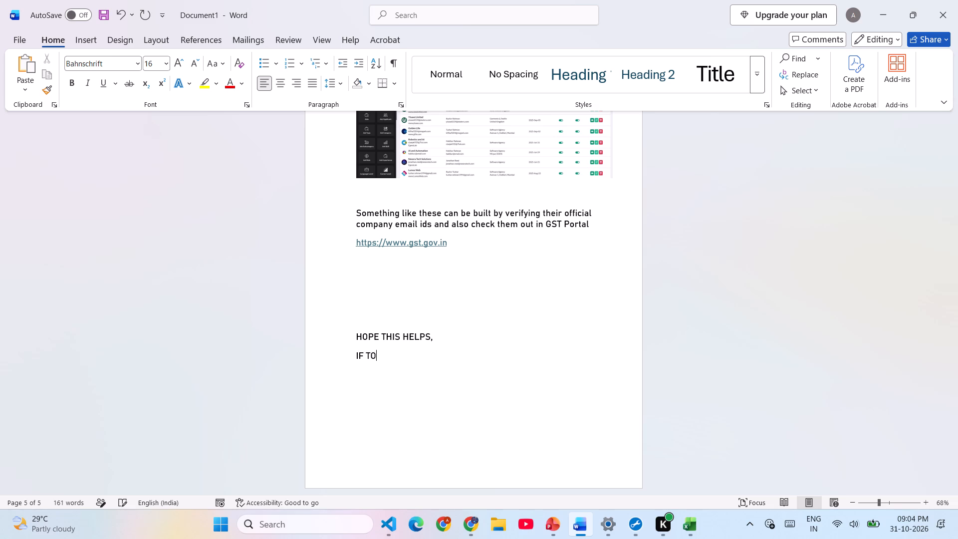
{"action": "key", "text": "BackSpace"}
{"action": "key", "text": "BackSpace"}
{"action": "type", "text": "YOU GUYS HAVE ANYTHIGN YO"}
{"action": "key", "text": "BackSpace"}
{"action": "key", "text": "BackSpace"}
{"action": "key", "text": "BackSpace"}
{"action": "key", "text": "BackSpace"}
{"action": "key", "text": "BackSpace"}
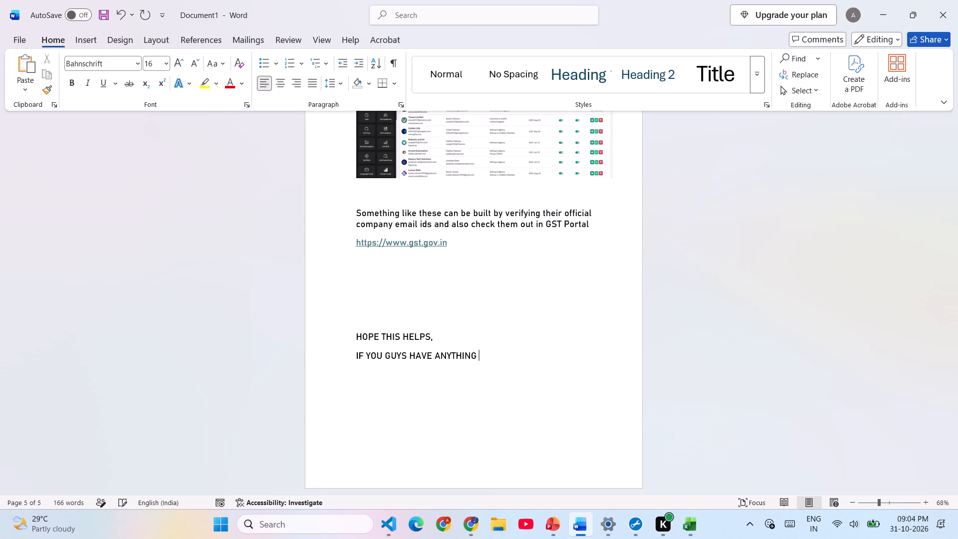
{"action": "type", "text": "dd"}
{"action": "key", "text": "BackSpace"}
{"action": "key", "text": "BackSpace"}
{"action": "key", "text": "a"}
{"action": "type", "text": "ADD OR REMOVE"}
{"action": "key", "text": "space"}
{"action": "key", "text": "BackSpace"}
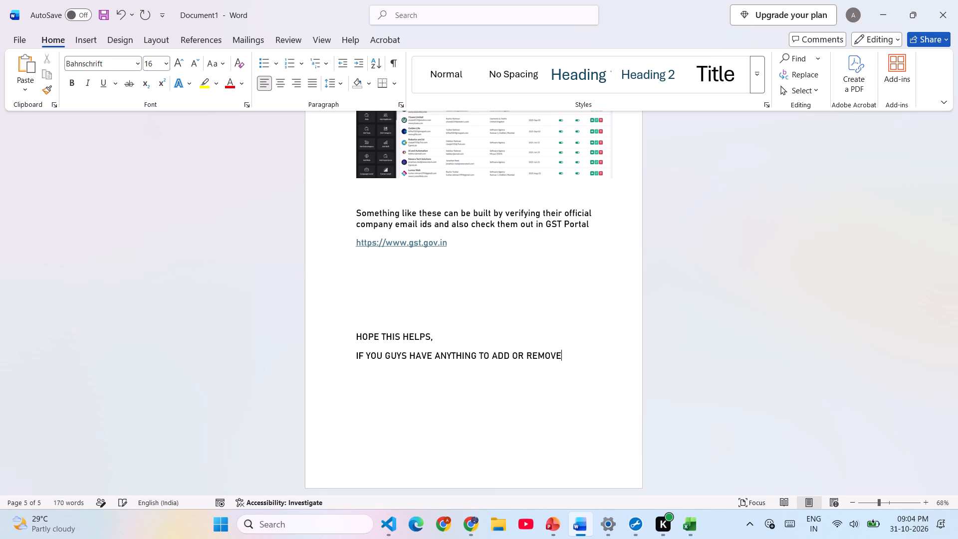
Replace "TO ADD OR REMOVE" with "MORE TO ADD FEEL FREE TO".
{"action": "key", "text": "BackSpace"}
{"action": "key", "text": "BackSpace"}
{"action": "key", "text": "BackSpace"}
{"action": "key", "text": "BackSpace"}
{"action": "key", "text": "BackSpace"}
{"action": "key", "text": "BackSpace"}
{"action": "key", "text": "BackSpace"}
{"action": "key", "text": "BackSpace"}
{"action": "key", "text": "BackSpace"}
{"action": "key", "text": "BackSpace"}
{"action": "key", "text": "BackSpace"}
{"action": "key", "text": "BackSpace"}
{"action": "key", "text": "BackSpace"}
{"action": "key", "text": "BackSpace"}
{"action": "key", "text": "BackSpace"}
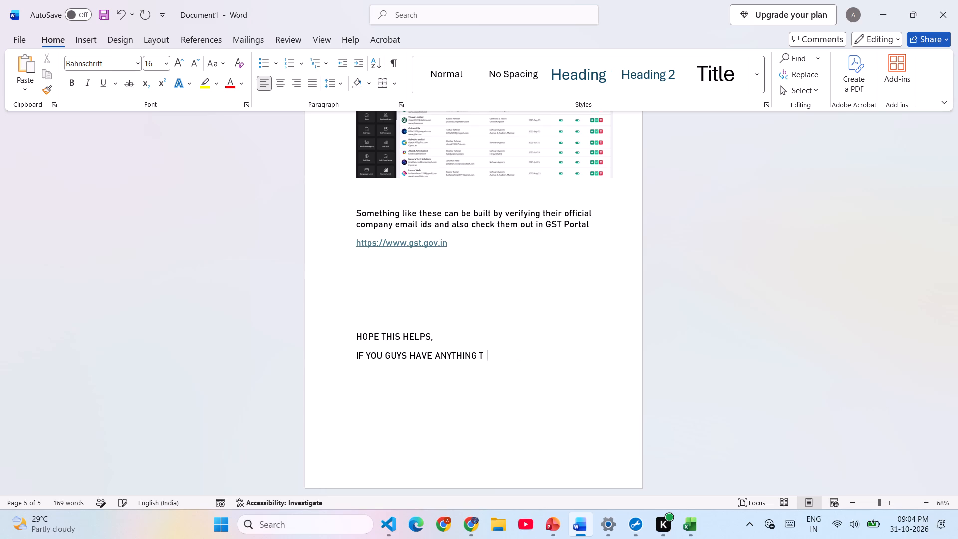
{"action": "key", "text": "BackSpace"}
{"action": "type", "text": "MORE TO ADD FEEL FREE TO TE"}
{"action": "key", "text": "BackSpace"}
{"action": "key", "text": "BackSpace"}
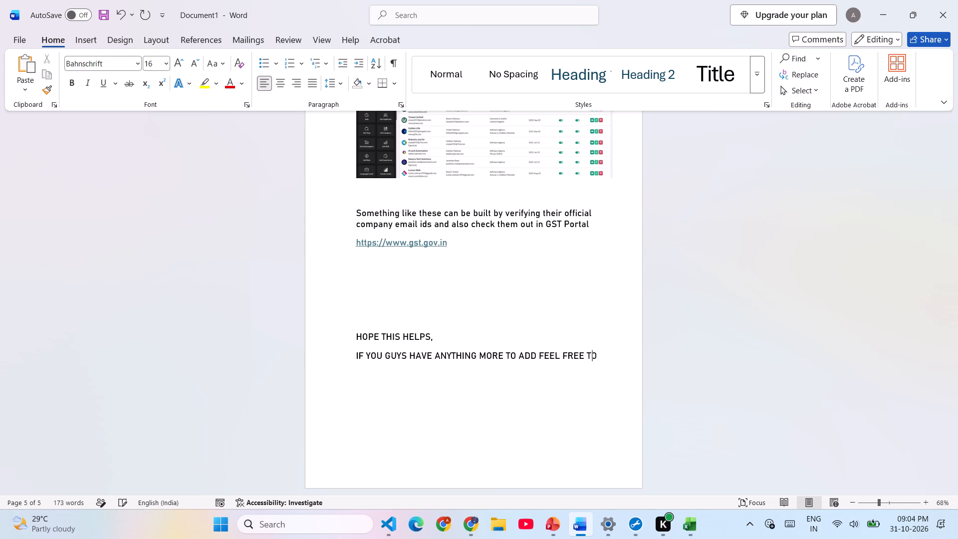
Complete the feedback sentence with "DROP A TEXT IN OUR GROUP.".
{"action": "key", "text": "f"}
{"action": "key", "text": "BackSpace"}
{"action": "type", "text": "DRP"}
{"action": "key", "text": "BackSpace"}
{"action": "type", "text": "OP A"}
{"action": "key", "text": "space"}
{"action": "type", "text": "TEXT IN OU"}
{"action": "key", "text": "space"}
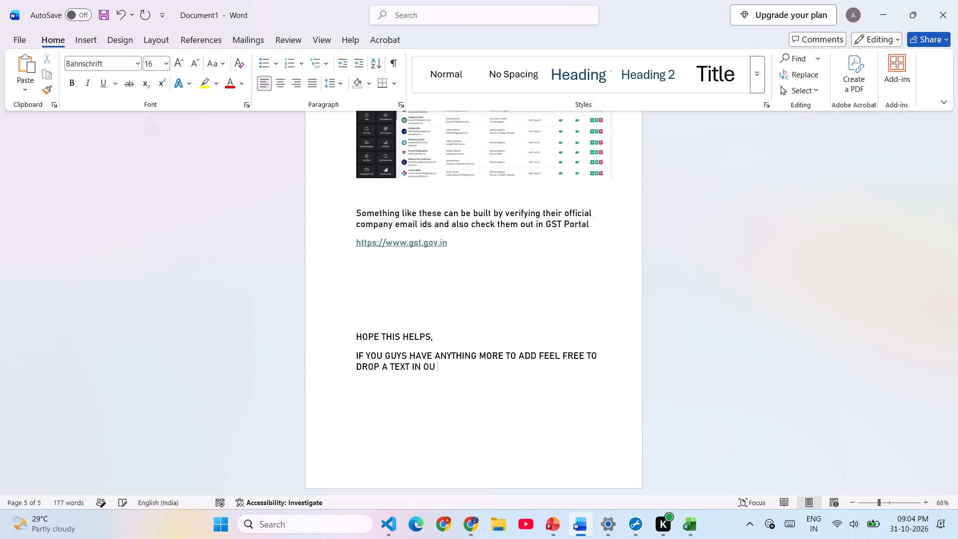
{"action": "key", "text": "BackSpace"}
{"action": "type", "text": "R GROUP."}
{"action": "key", "text": "space"}
Add "SUGGESTIONS ARE ALWAYS WELCOMED" in the same paragraph, after the group text sentence.
{"action": "key", "text": "Return"}
{"action": "type", "text": "SUGGESTUI"}
{"action": "key", "text": "BackSpace"}
{"action": "key", "text": "BackSpace"}
{"action": "key", "text": "BackSpace"}
{"action": "key", "text": "BackSpace"}
{"action": "key", "text": "BackSpace"}
{"action": "key", "text": "BackSpace"}
{"action": "key", "text": "BackSpace"}
{"action": "key", "text": "BackSpace"}
{"action": "key", "text": "BackSpace"}
{"action": "key", "text": "BackSpace"}
{"action": "key", "text": "BackSpace"}
{"action": "type", "text": "SUGGESTIONS ARE ALWAYS WELCOMED"}
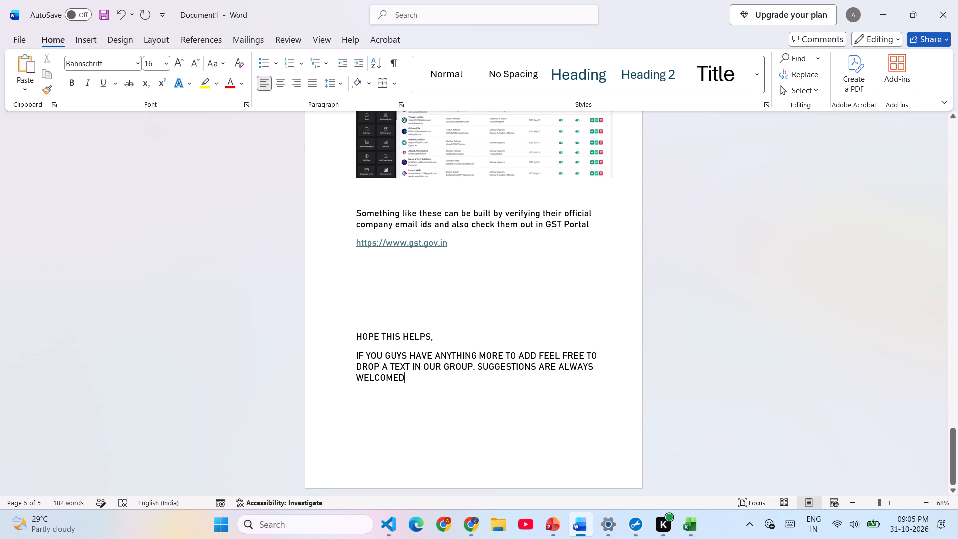
Add a sign-off one blank line below the closing paragraph: "By", with the author's full name in capitals on the following line.
{"action": "key", "text": "Return"}
{"action": "key", "text": "Return"}
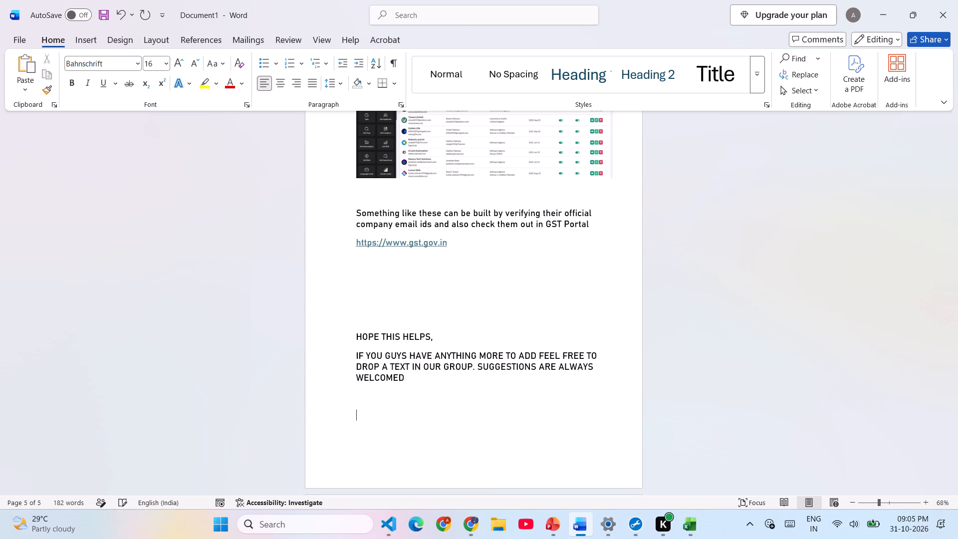
{"action": "key", "text": "Return"}
{"action": "type", "text": "by"}
{"action": "key", "text": "Return"}
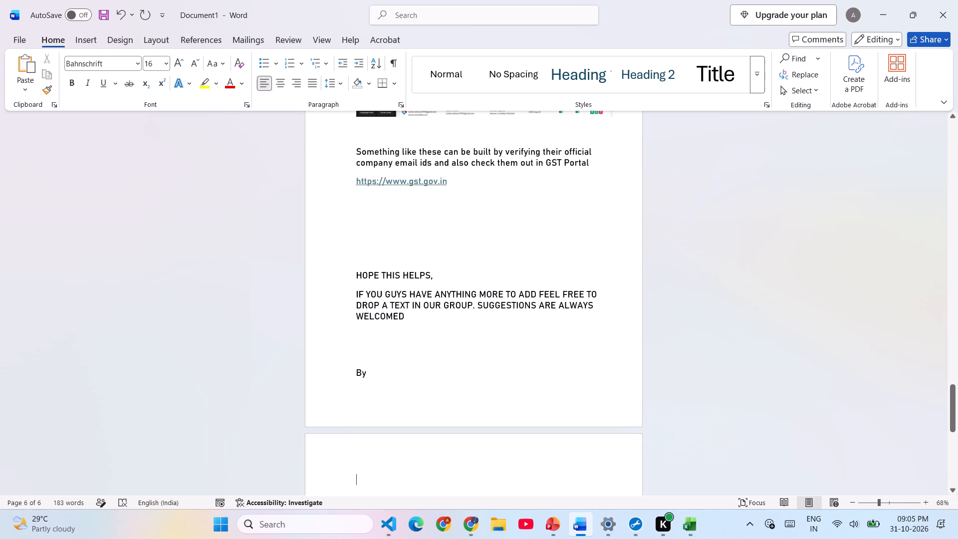
{"action": "left_click", "coordinate": [403, 348]}
{"action": "key", "text": "Delete"}
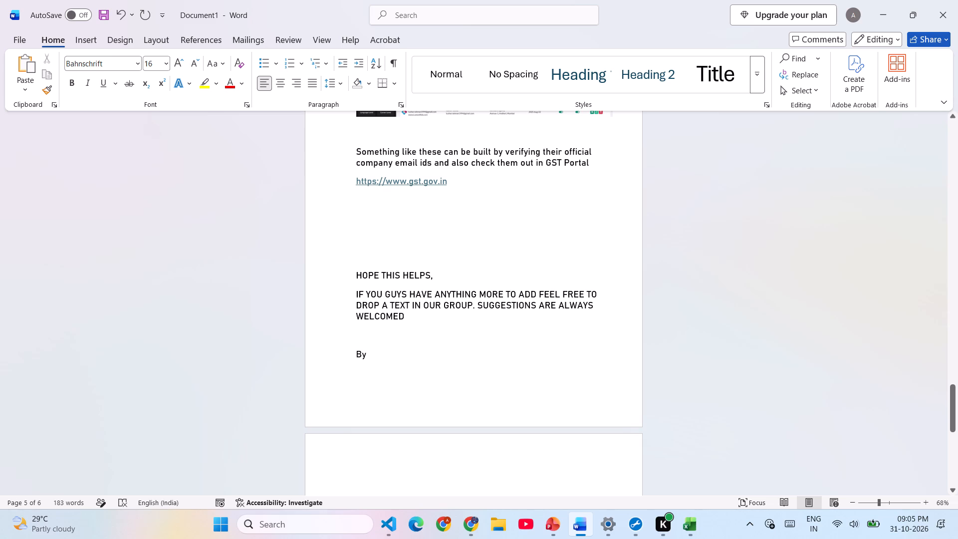
{"action": "left_click", "coordinate": [376, 358]}
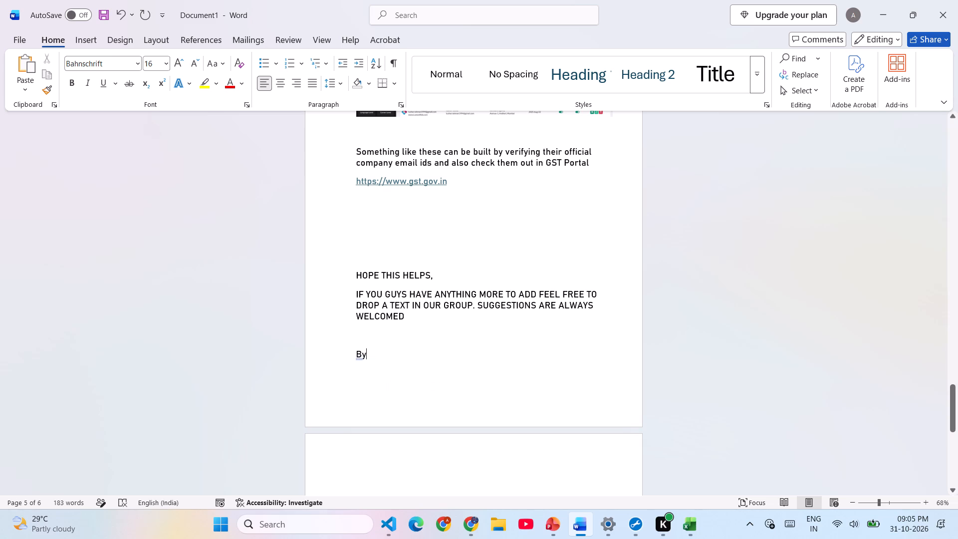
{"action": "left_click", "coordinate": [386, 375]}
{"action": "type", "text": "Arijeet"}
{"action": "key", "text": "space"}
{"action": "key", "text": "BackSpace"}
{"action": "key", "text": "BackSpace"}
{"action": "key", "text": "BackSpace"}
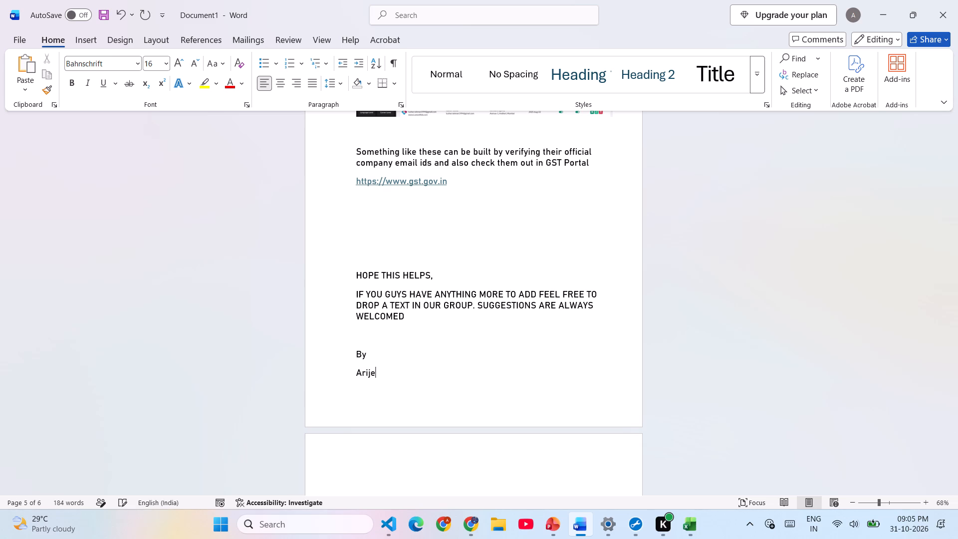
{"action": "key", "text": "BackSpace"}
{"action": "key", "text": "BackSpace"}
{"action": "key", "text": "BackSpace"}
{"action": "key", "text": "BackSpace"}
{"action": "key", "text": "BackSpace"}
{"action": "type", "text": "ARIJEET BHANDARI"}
Right-align the two sign-off lines, "By" and the author's name, below the closing paragraph.
{"action": "left_click_drag", "start_coordinate": [354, 353], "coordinate": [365, 354]}
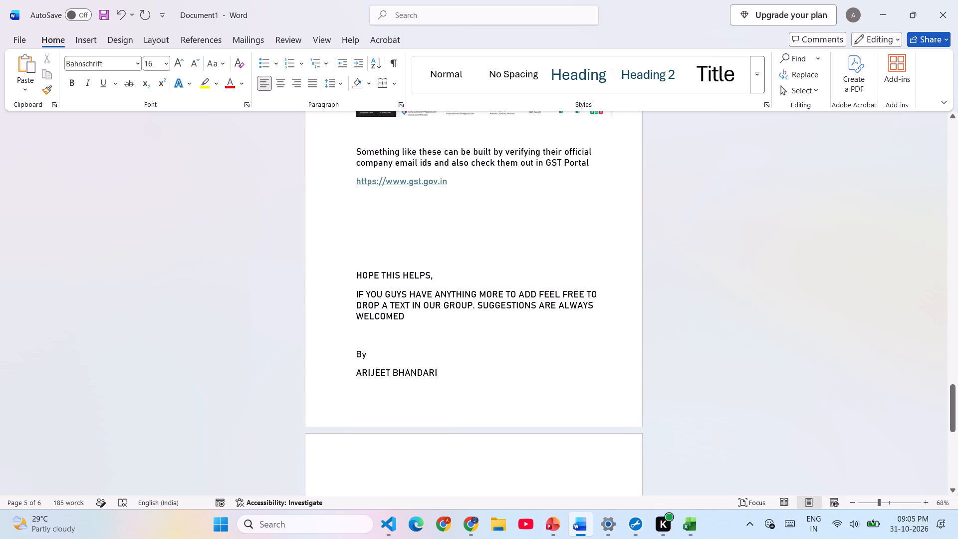
{"action": "left_click_drag", "start_coordinate": [365, 354], "coordinate": [441, 372]}
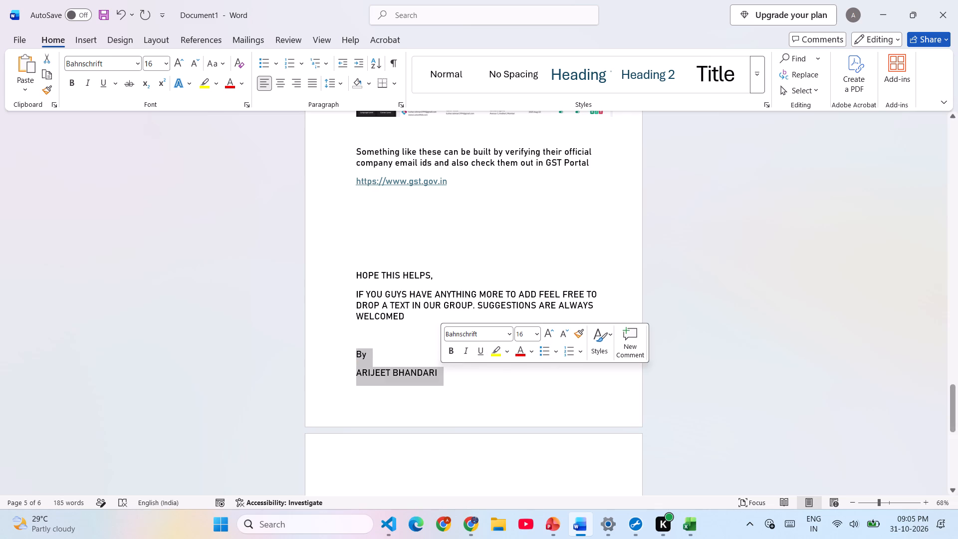
{"action": "left_click", "coordinate": [296, 78]}
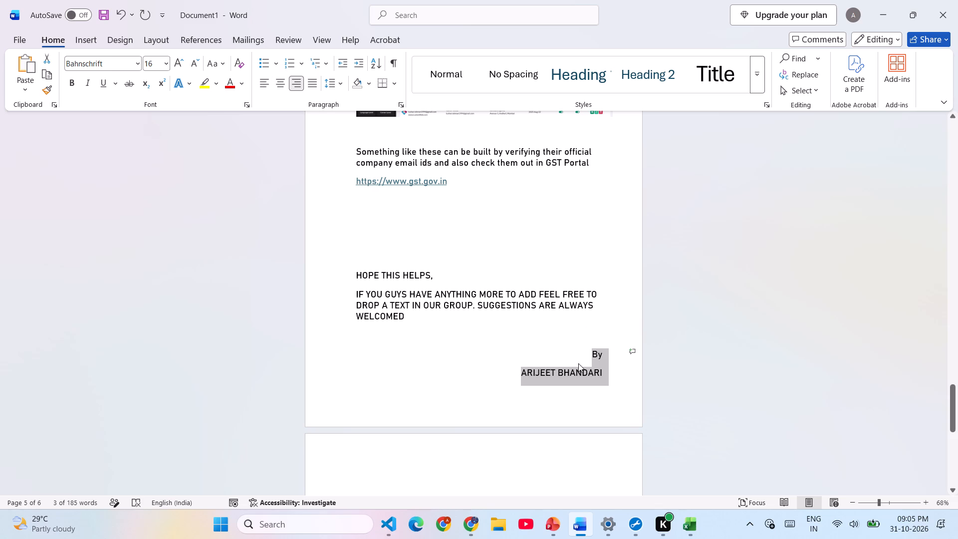
Add "~" directly before "By" in the sign-off.
{"action": "left_click", "coordinate": [589, 353]}
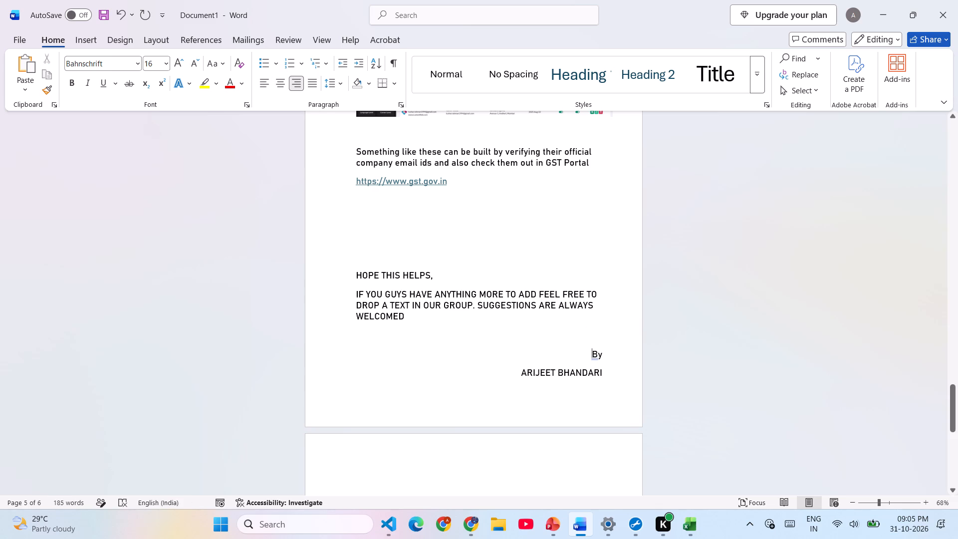
{"action": "key", "text": "shift+asciitilde"}
Delete the blank last page after the sign-off.
{"action": "scroll", "coordinate": [552, 390], "scroll_direction": "down", "scroll_amount": 5}
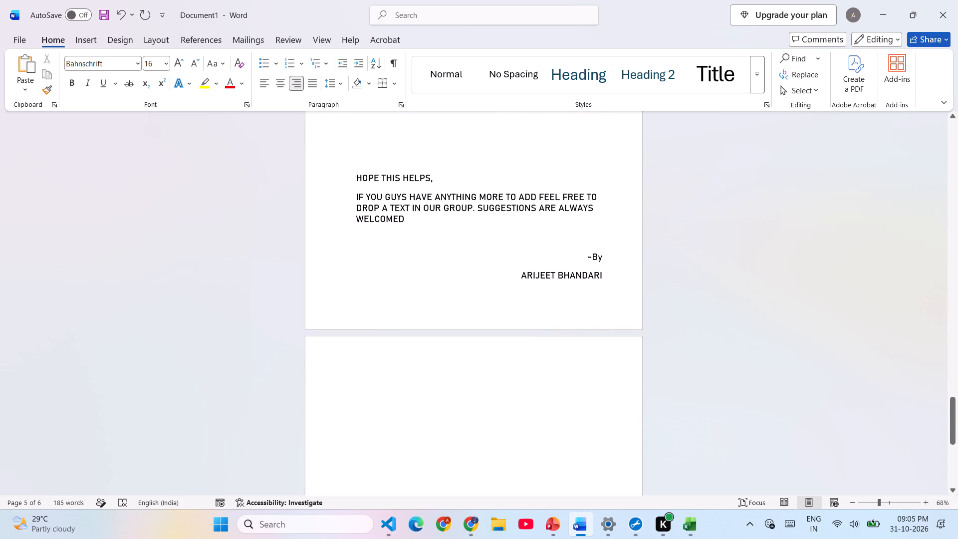
{"action": "left_click", "coordinate": [572, 407]}
{"action": "key", "text": "BackSpace"}
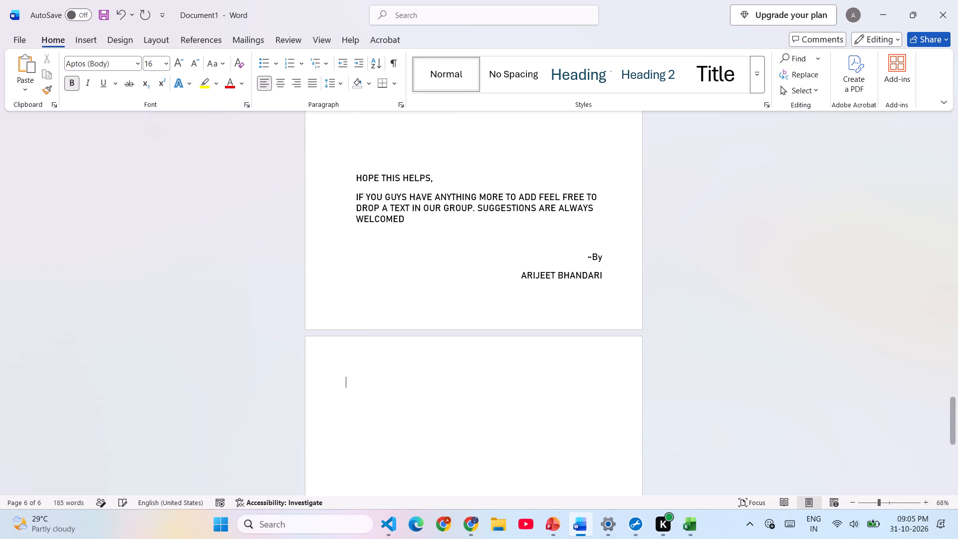
{"action": "key", "text": "BackSpace"}
Set the "Make the UI Interactive……" heading on the first page to font size 18.
{"action": "scroll", "coordinate": [571, 406], "scroll_direction": "down", "scroll_amount": 9}
{"action": "scroll", "coordinate": [571, 402], "scroll_direction": "up", "scroll_amount": 7}
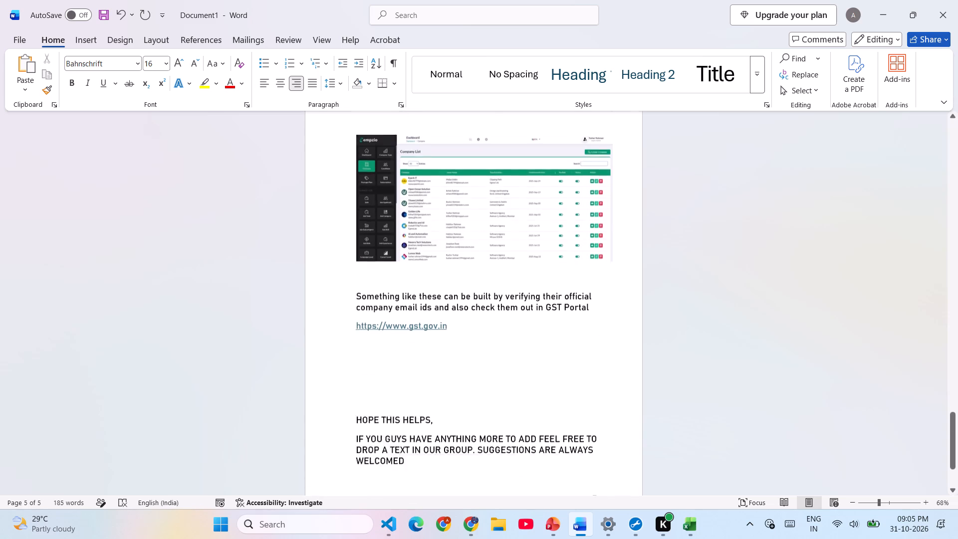
{"action": "scroll", "coordinate": [570, 403], "scroll_direction": "up", "scroll_amount": 20}
{"action": "scroll", "coordinate": [570, 403], "scroll_direction": "up", "scroll_amount": 5}
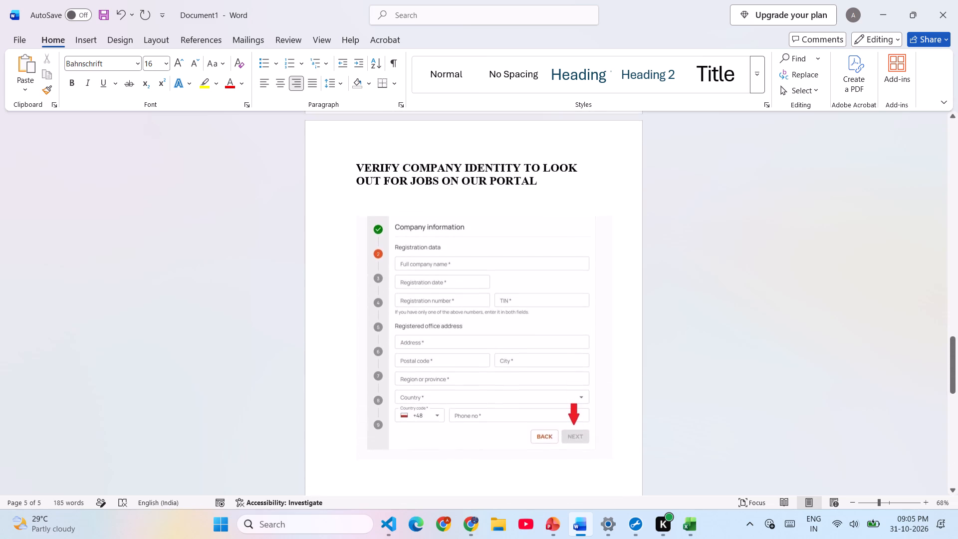
{"action": "left_click", "coordinate": [589, 327]}
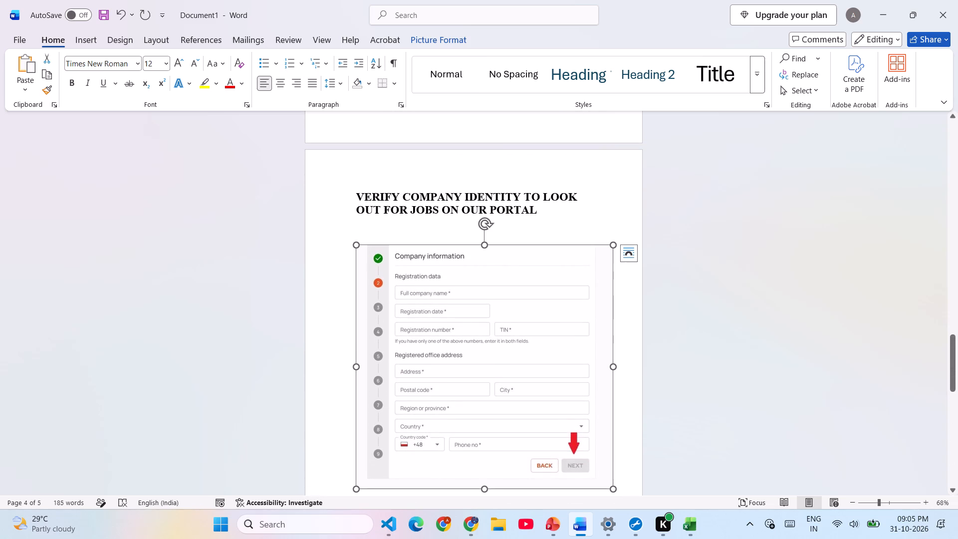
{"action": "scroll", "coordinate": [460, 340], "scroll_direction": "down", "scroll_amount": 20}
{"action": "scroll", "coordinate": [460, 340], "scroll_direction": "down", "scroll_amount": 9}
{"action": "scroll", "coordinate": [460, 340], "scroll_direction": "up", "scroll_amount": 17}
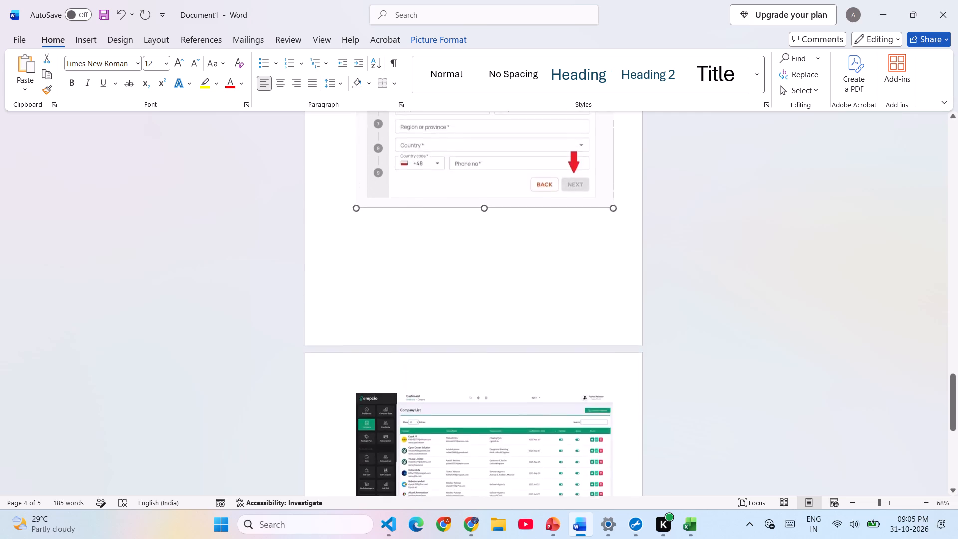
{"action": "scroll", "coordinate": [461, 337], "scroll_direction": "up", "scroll_amount": 20}
{"action": "scroll", "coordinate": [461, 337], "scroll_direction": "up", "scroll_amount": 20}
{"action": "scroll", "coordinate": [461, 337], "scroll_direction": "up", "scroll_amount": 9}
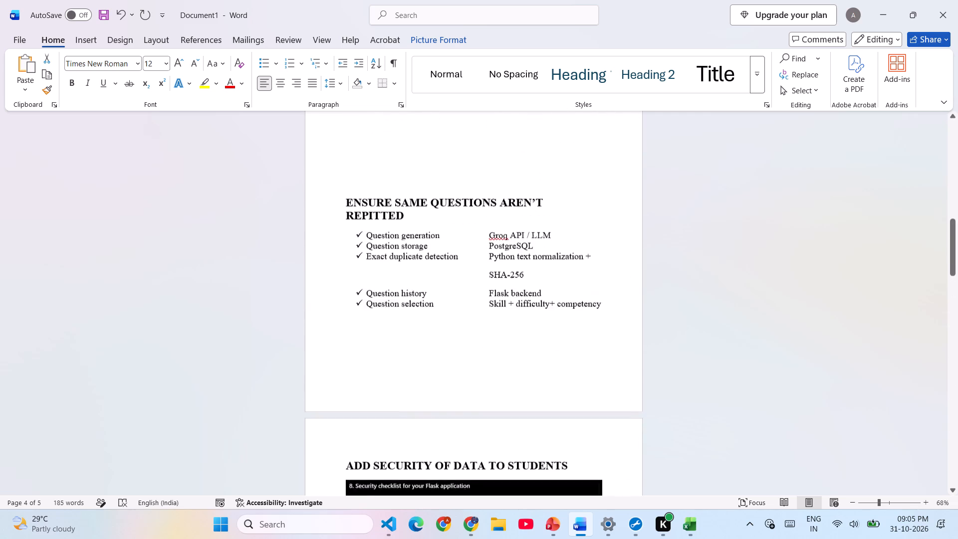
{"action": "scroll", "coordinate": [459, 334], "scroll_direction": "up", "scroll_amount": 20}
{"action": "scroll", "coordinate": [459, 334], "scroll_direction": "up", "scroll_amount": 20}
{"action": "scroll", "coordinate": [459, 334], "scroll_direction": "up", "scroll_amount": 8}
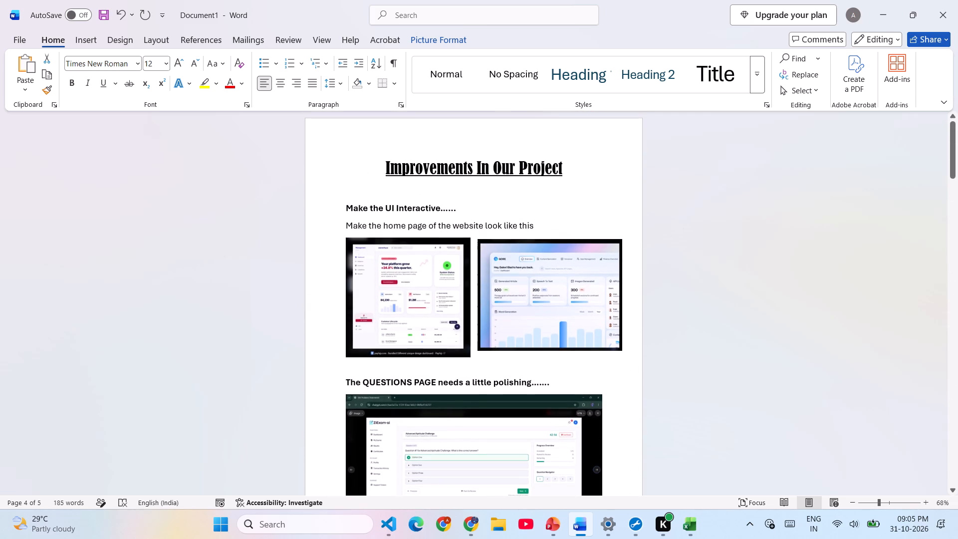
{"action": "scroll", "coordinate": [458, 336], "scroll_direction": "up", "scroll_amount": 20}
{"action": "left_click_drag", "start_coordinate": [346, 207], "coordinate": [432, 207]}
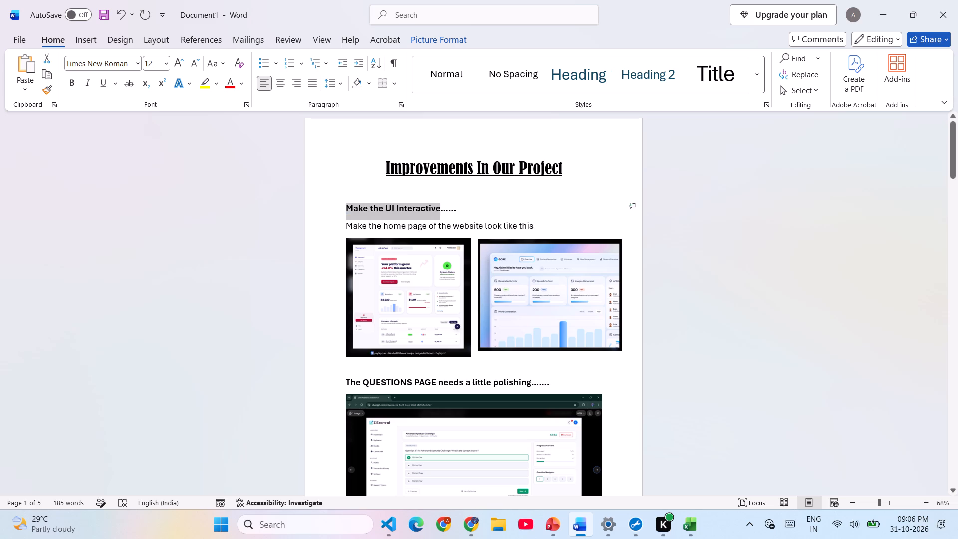
{"action": "left_click_drag", "start_coordinate": [432, 207], "coordinate": [459, 207]}
{"action": "double_click", "coordinate": [569, 167]}
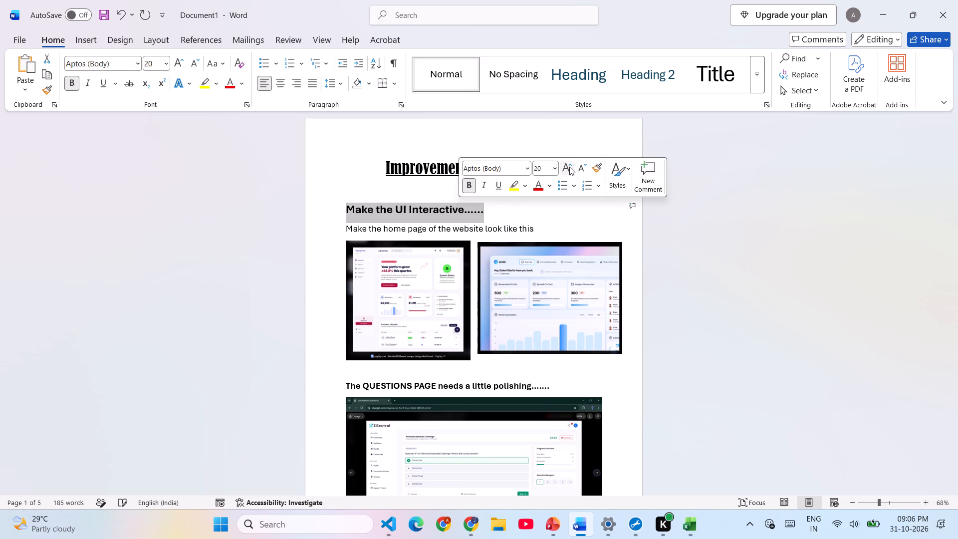
{"action": "left_click", "coordinate": [590, 170]}
{"action": "left_click", "coordinate": [578, 168]}
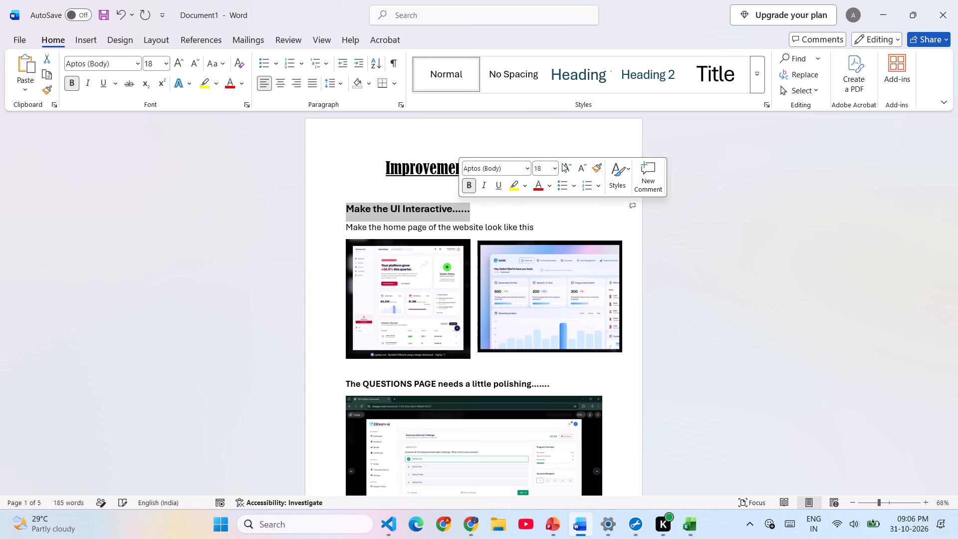
Increase the font size of the title "Improvements In Our Project" by one increment.
{"action": "left_click_drag", "start_coordinate": [380, 167], "coordinate": [589, 163]}
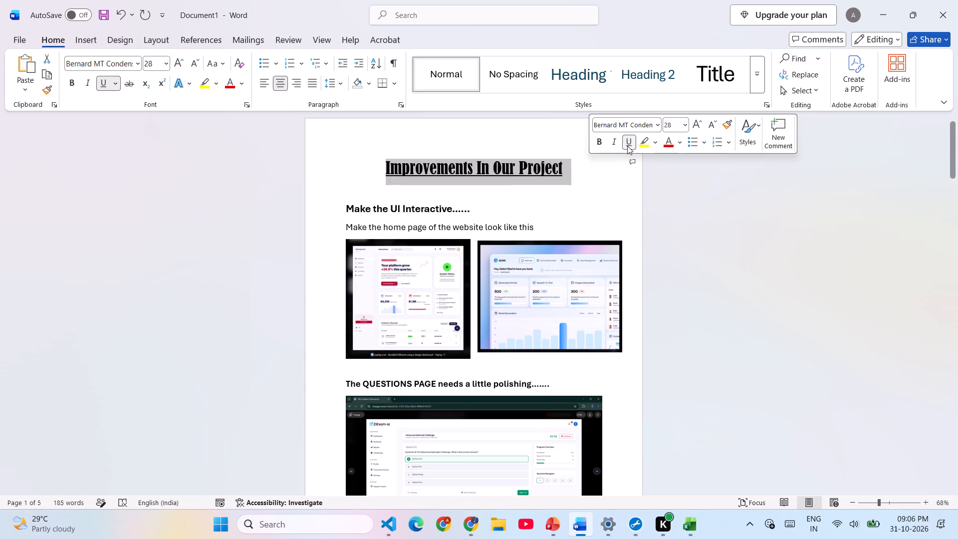
{"action": "left_click", "coordinate": [695, 124]}
{"action": "left_click", "coordinate": [689, 201]}
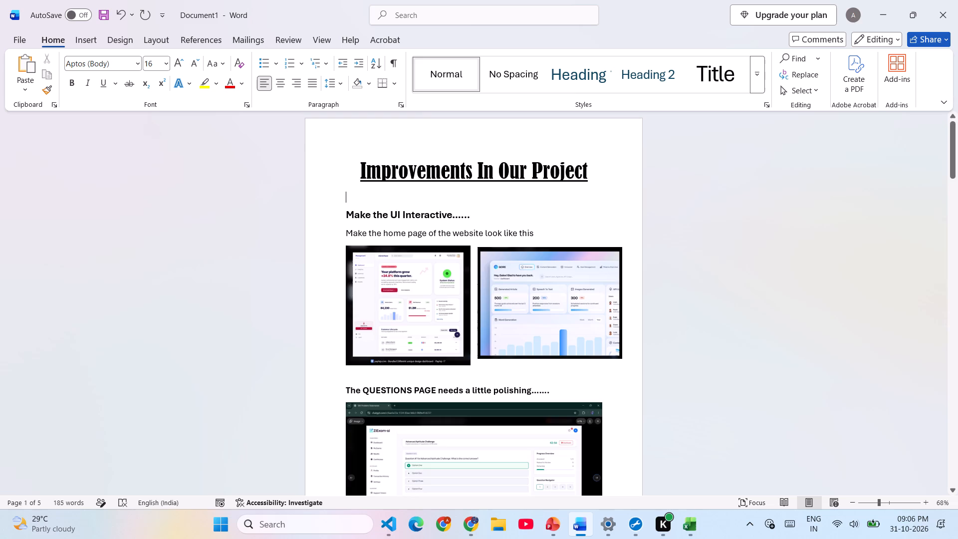
Save the finished document to the Desktop as a PDF named "Improvements In Our Project".
{"action": "scroll", "coordinate": [449, 313], "scroll_direction": "down", "scroll_amount": 20}
{"action": "scroll", "coordinate": [449, 313], "scroll_direction": "down", "scroll_amount": 20}
{"action": "scroll", "coordinate": [449, 313], "scroll_direction": "down", "scroll_amount": 1}
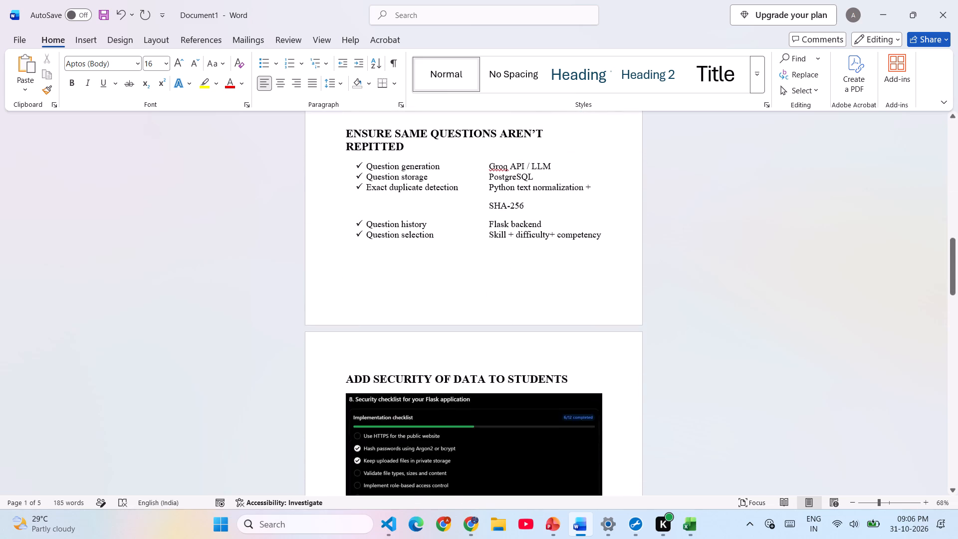
{"action": "scroll", "coordinate": [447, 315], "scroll_direction": "down", "scroll_amount": 20}
{"action": "scroll", "coordinate": [447, 315], "scroll_direction": "down", "scroll_amount": 20}
{"action": "scroll", "coordinate": [447, 315], "scroll_direction": "down", "scroll_amount": 4}
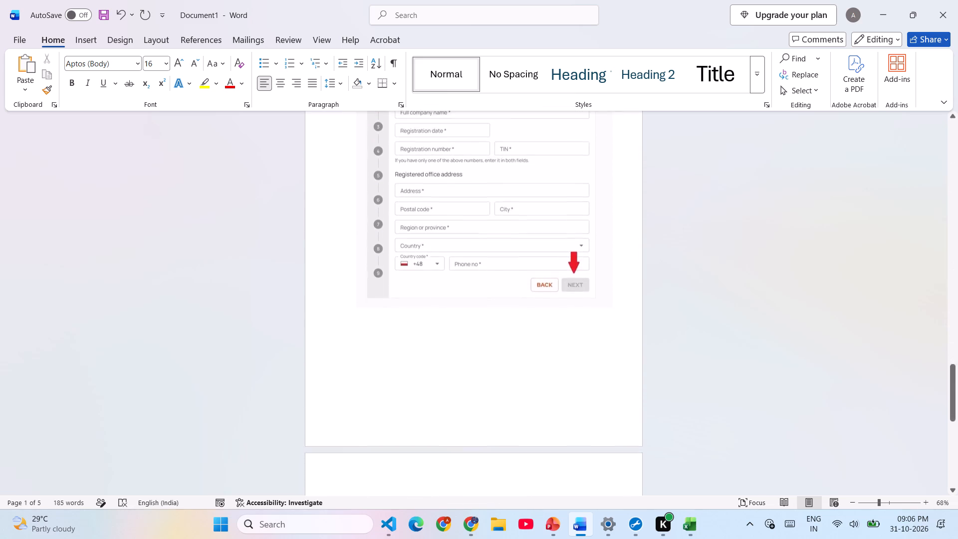
{"action": "scroll", "coordinate": [447, 315], "scroll_direction": "down", "scroll_amount": 20}
{"action": "scroll", "coordinate": [447, 315], "scroll_direction": "down", "scroll_amount": 9}
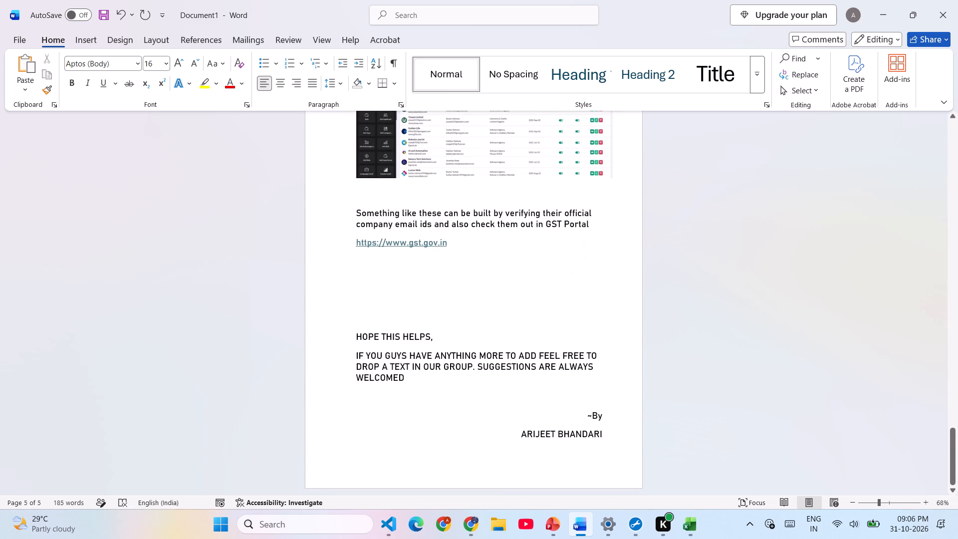
{"action": "scroll", "coordinate": [389, 303], "scroll_direction": "down", "scroll_amount": 15}
{"action": "left_click", "coordinate": [17, 39]}
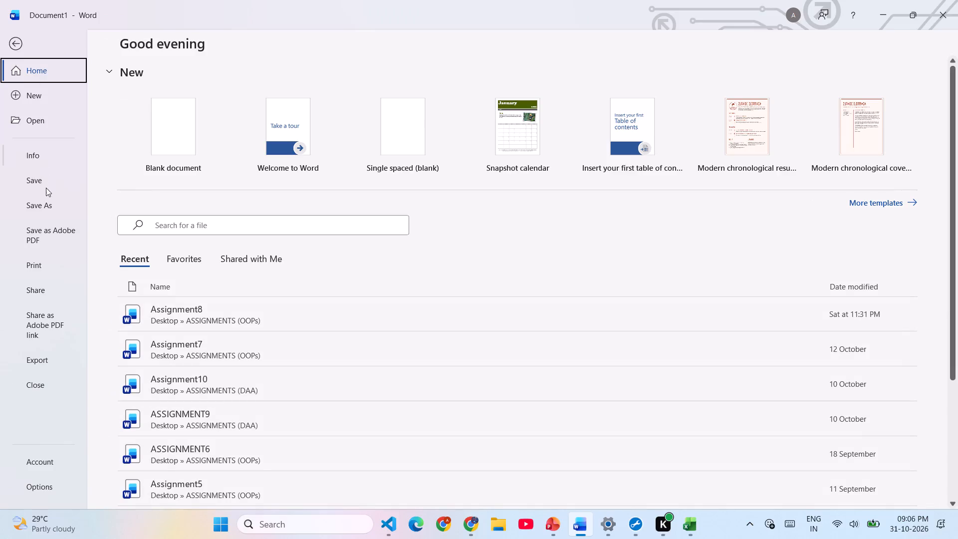
{"action": "left_click", "coordinate": [45, 206]}
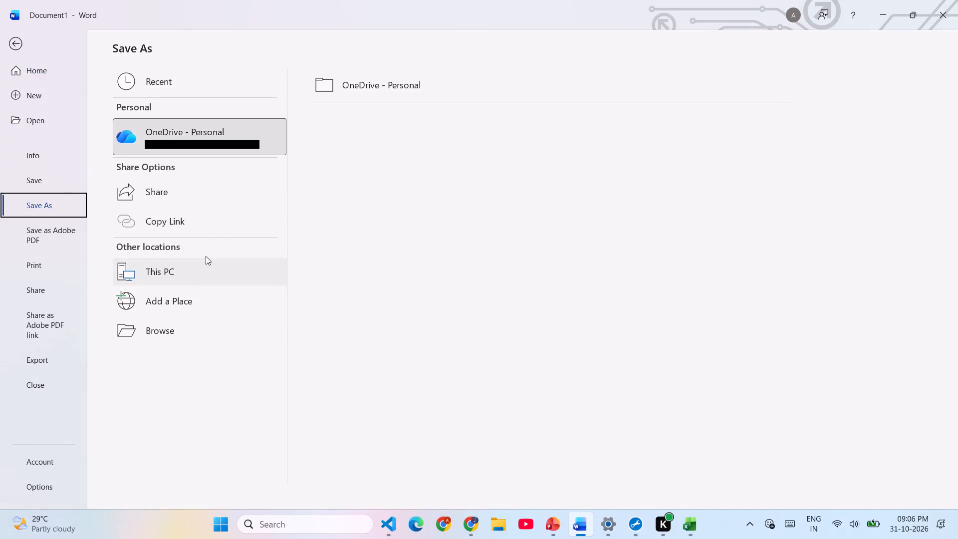
{"action": "left_click", "coordinate": [184, 269]}
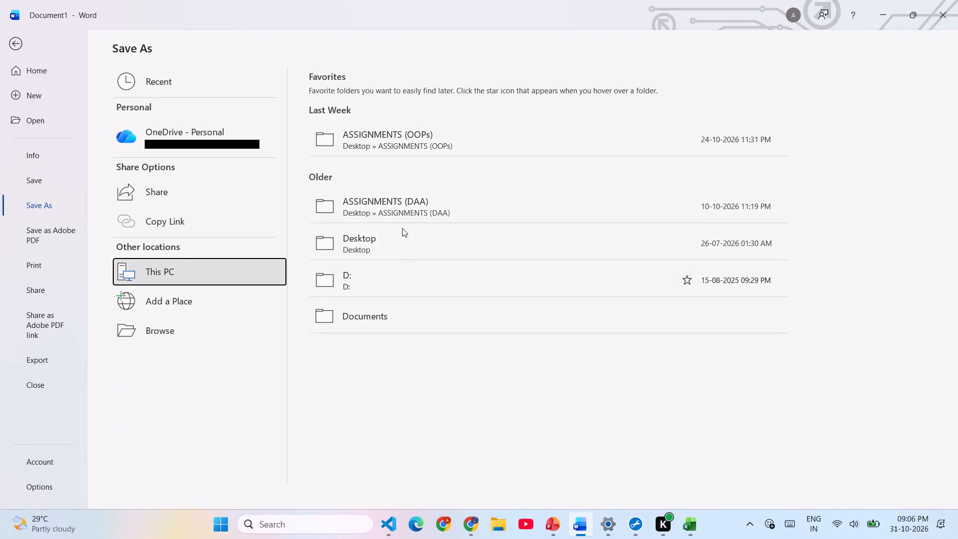
{"action": "left_click", "coordinate": [399, 240]}
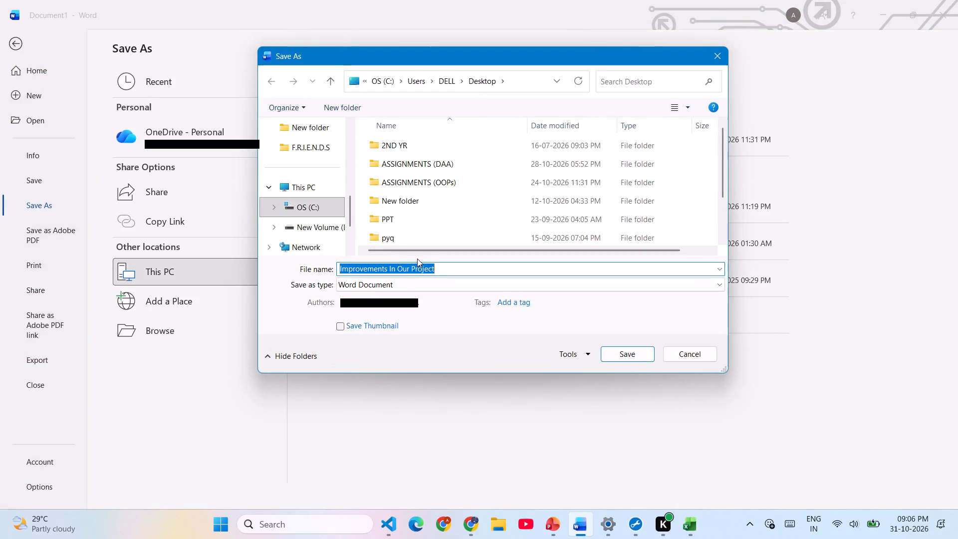
{"action": "left_click", "coordinate": [448, 282]}
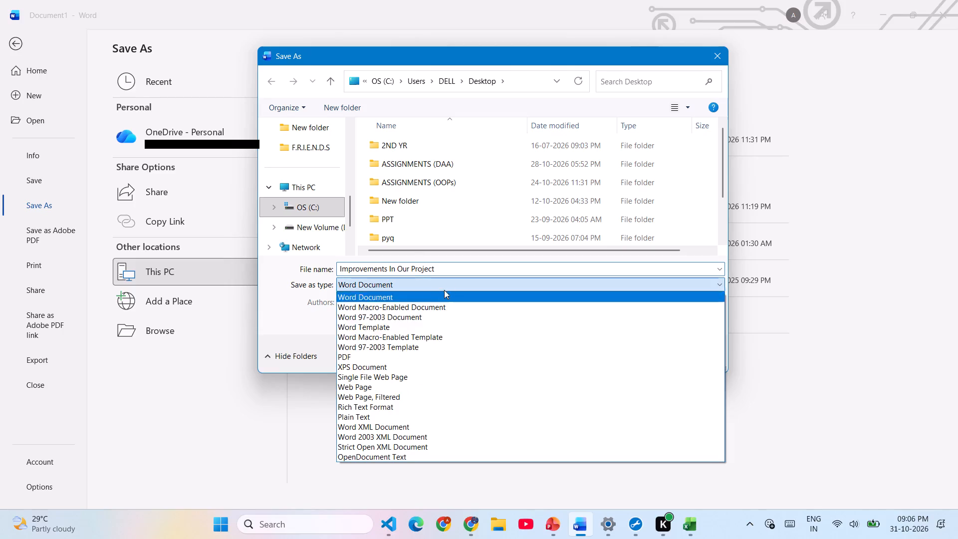
{"action": "left_click", "coordinate": [370, 359]}
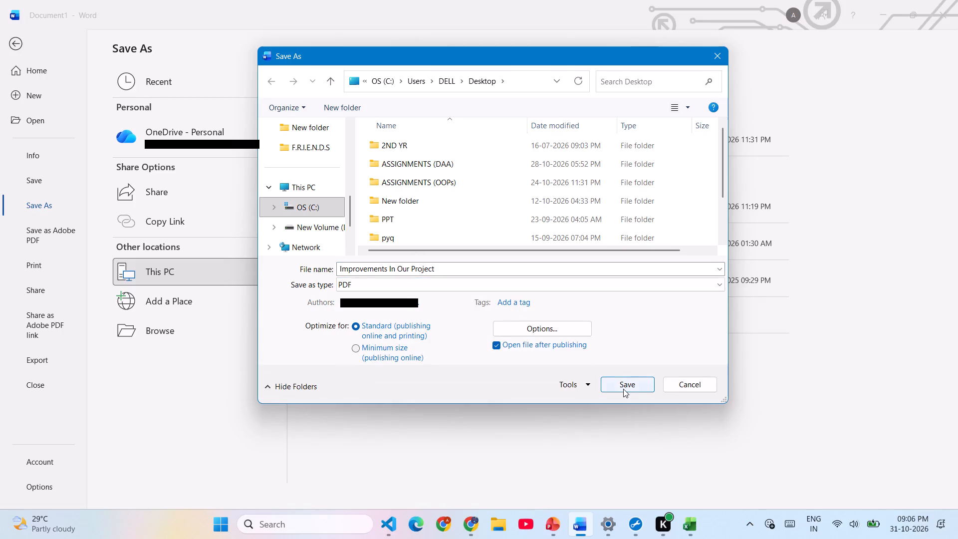
{"action": "left_click", "coordinate": [623, 388]}
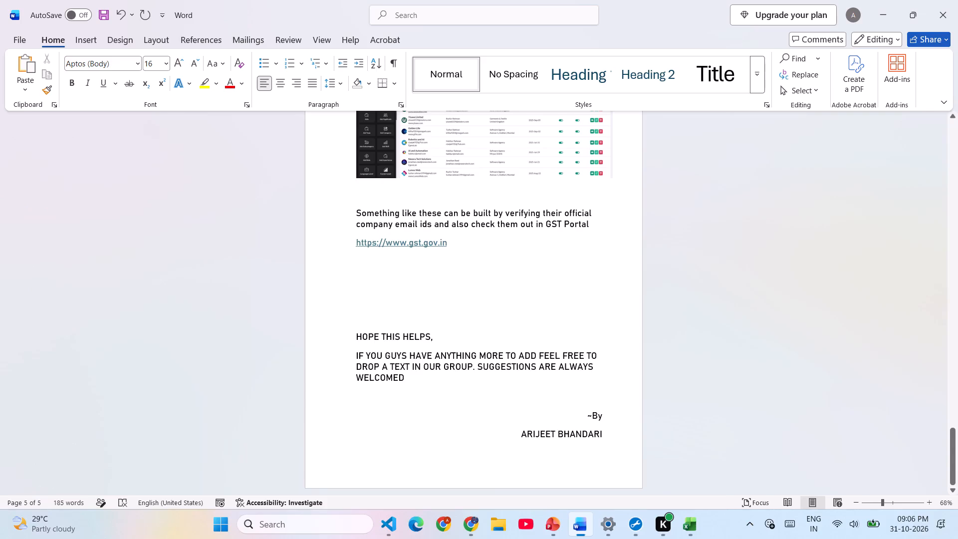
Start saving the document in Word and open its save locations.
{"action": "left_click", "coordinate": [24, 34]}
{"action": "left_click", "coordinate": [31, 176]}
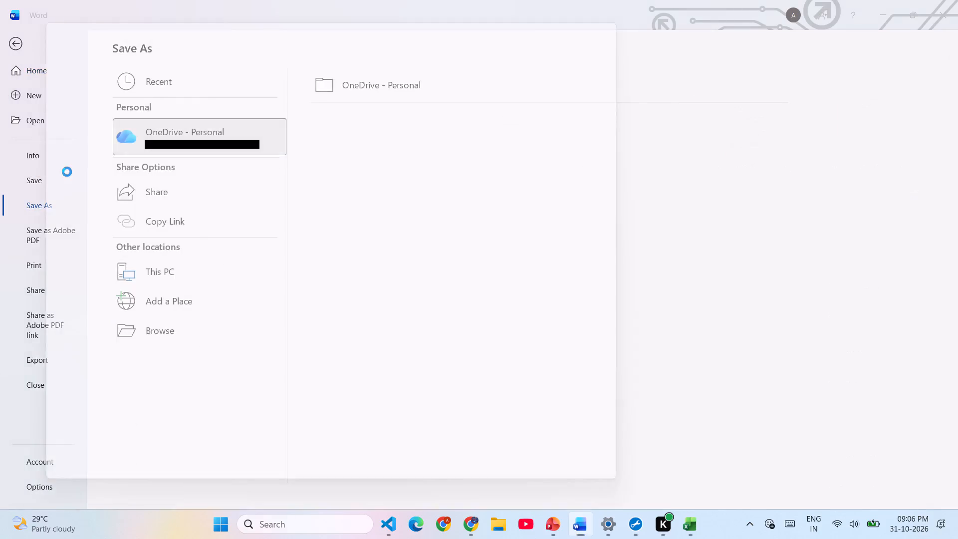
Check the exported PDF in Adobe Acrobat from the first page through to the closing sign-off.
{"action": "scroll", "coordinate": [472, 260], "scroll_direction": "down", "scroll_amount": 7}
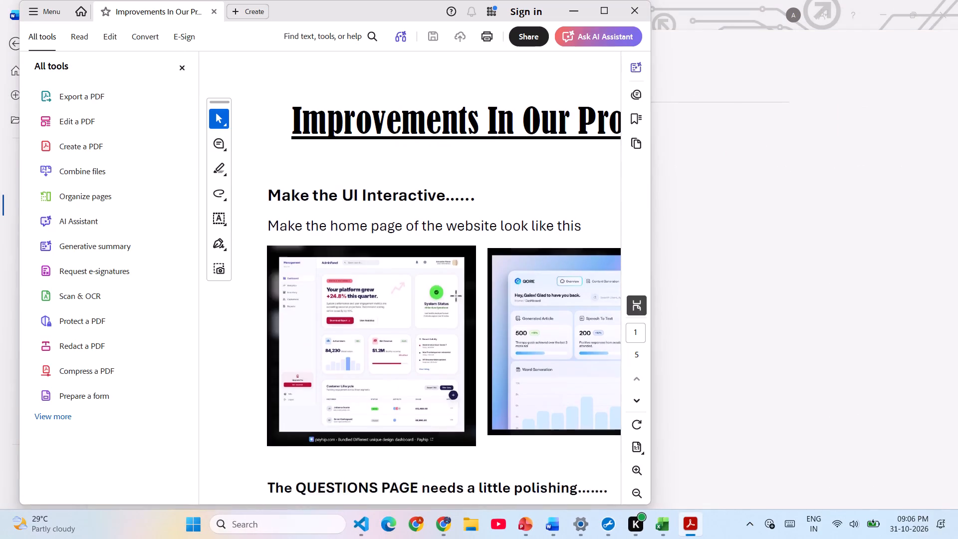
{"action": "scroll", "coordinate": [457, 297], "scroll_direction": "down", "scroll_amount": 15}
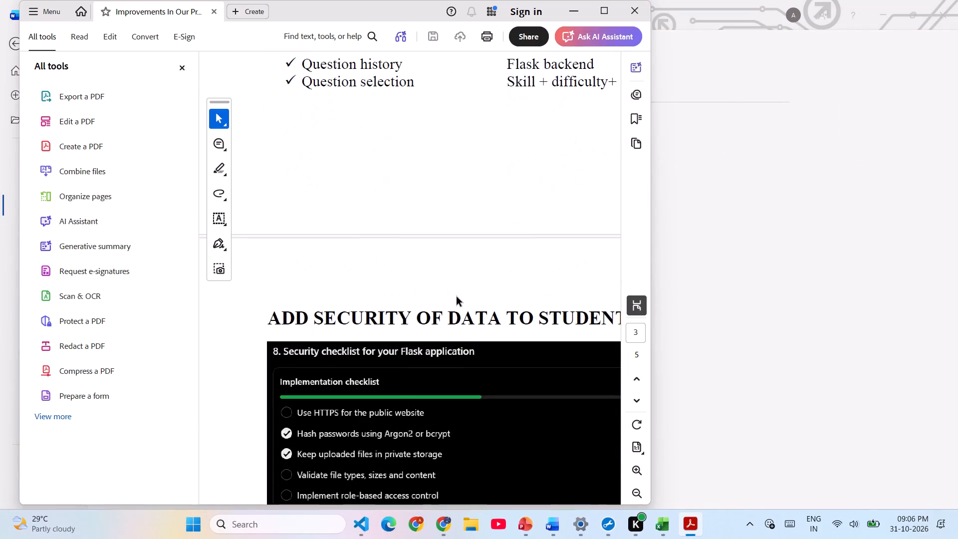
{"action": "scroll", "coordinate": [457, 297], "scroll_direction": "down", "scroll_amount": 17}
{"action": "scroll", "coordinate": [457, 297], "scroll_direction": "down", "scroll_amount": 9}
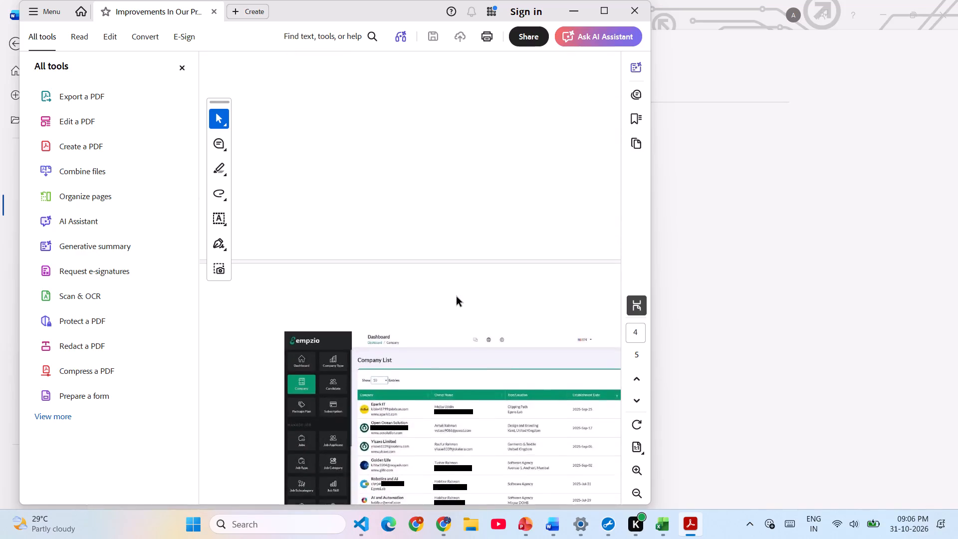
{"action": "scroll", "coordinate": [457, 297], "scroll_direction": "down", "scroll_amount": 11}
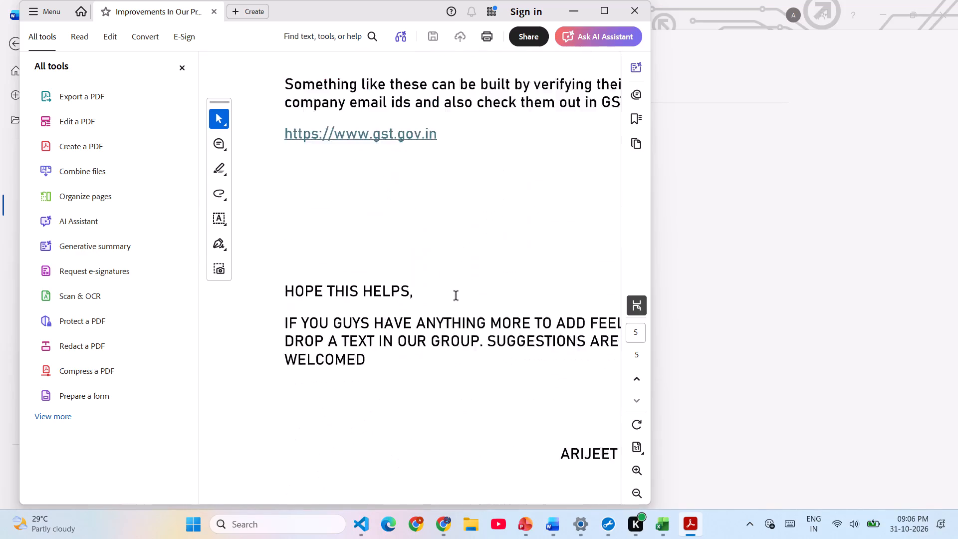
{"action": "scroll", "coordinate": [456, 296], "scroll_direction": "down", "scroll_amount": 7}
Return to Word and save the document to the Desktop as a Word Document named "Improvements In Our Project".
{"action": "left_click", "coordinate": [846, 217]}
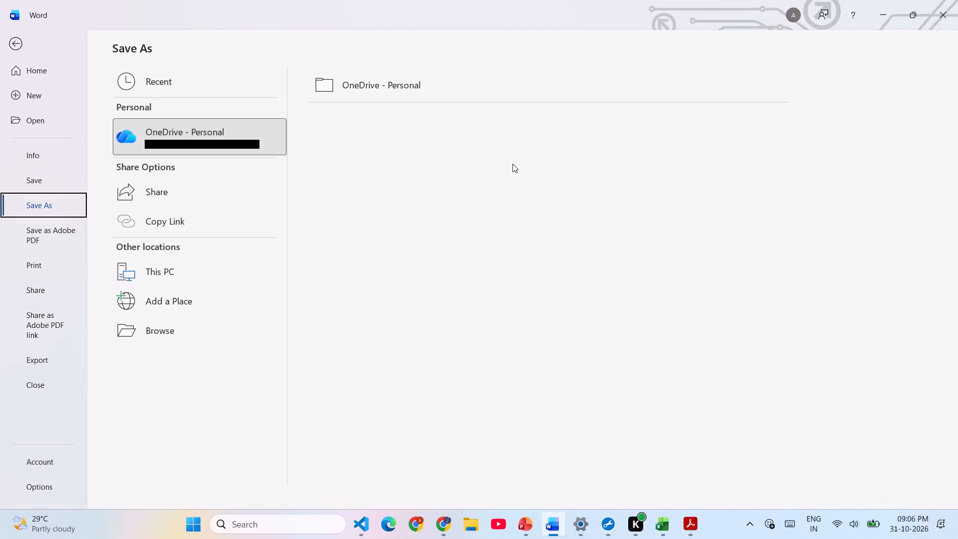
{"action": "left_click", "coordinate": [172, 269]}
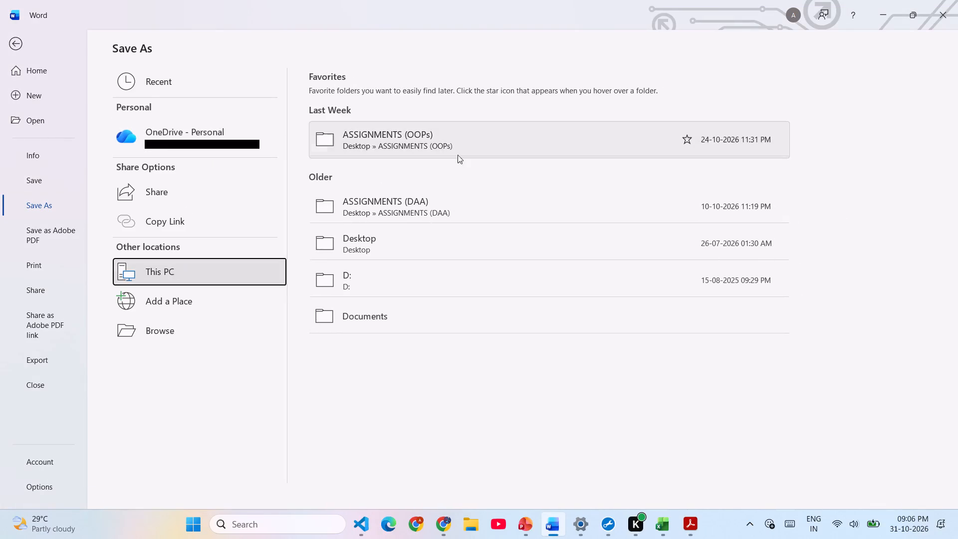
{"action": "left_click", "coordinate": [403, 250]}
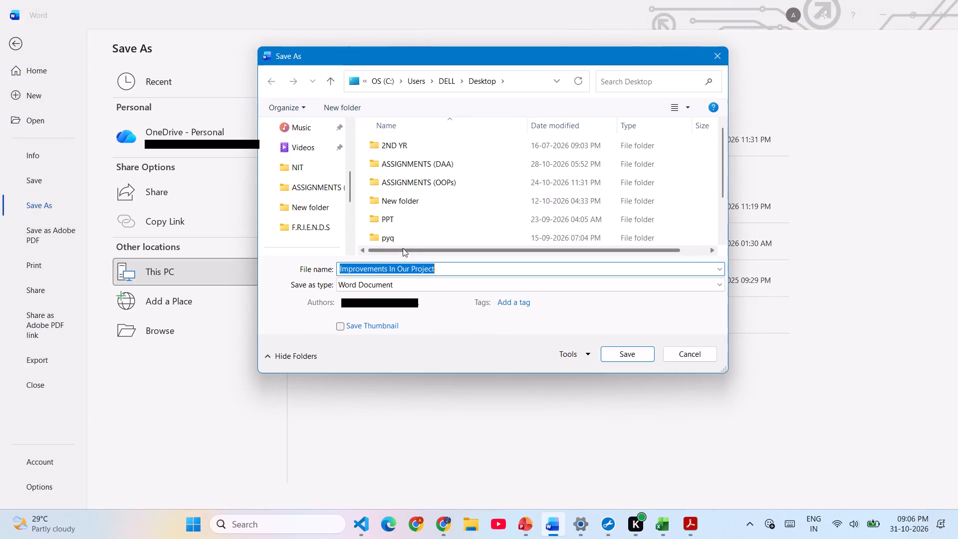
{"action": "left_click", "coordinate": [638, 351]}
Show the desktop and refresh it.
{"action": "left_click", "coordinate": [957, 487]}
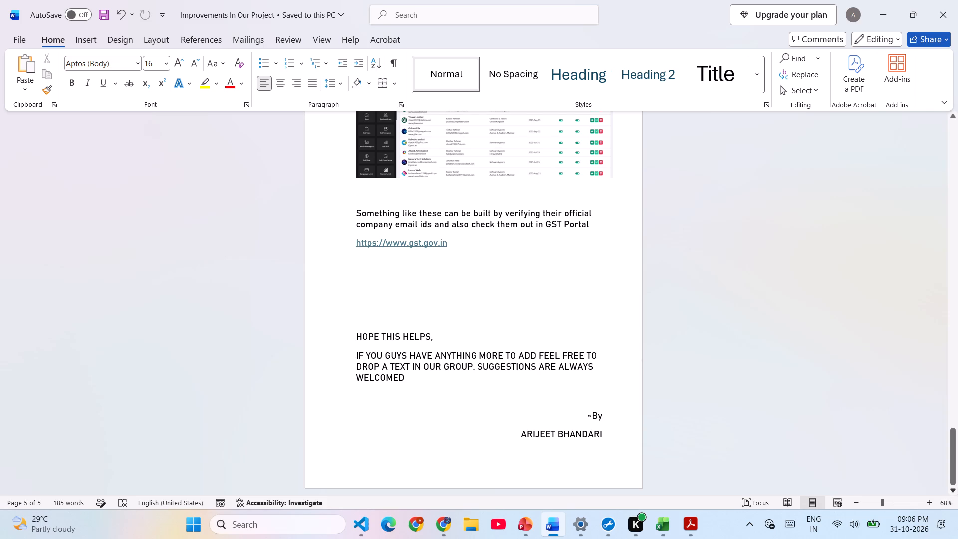
{"action": "left_click", "coordinate": [957, 538]}
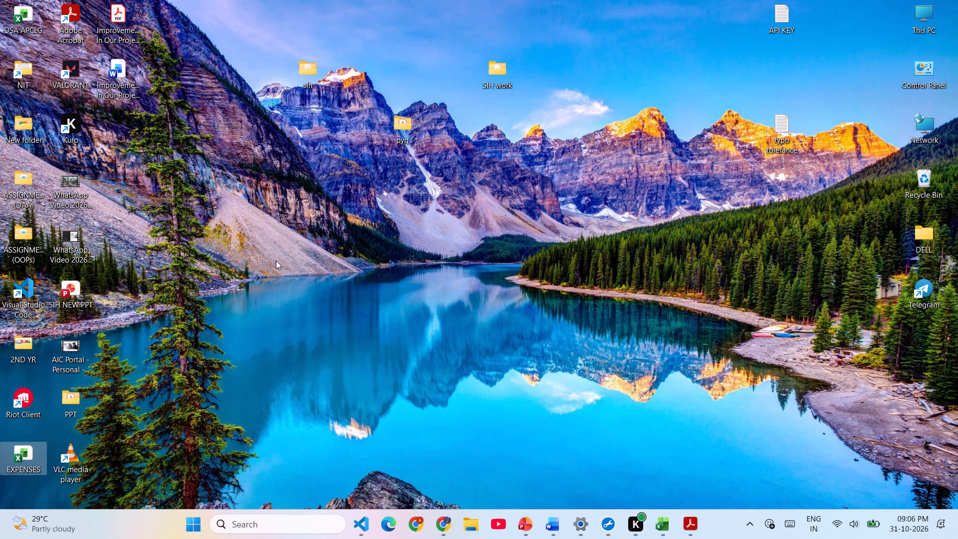
{"action": "right_click", "coordinate": [218, 135]}
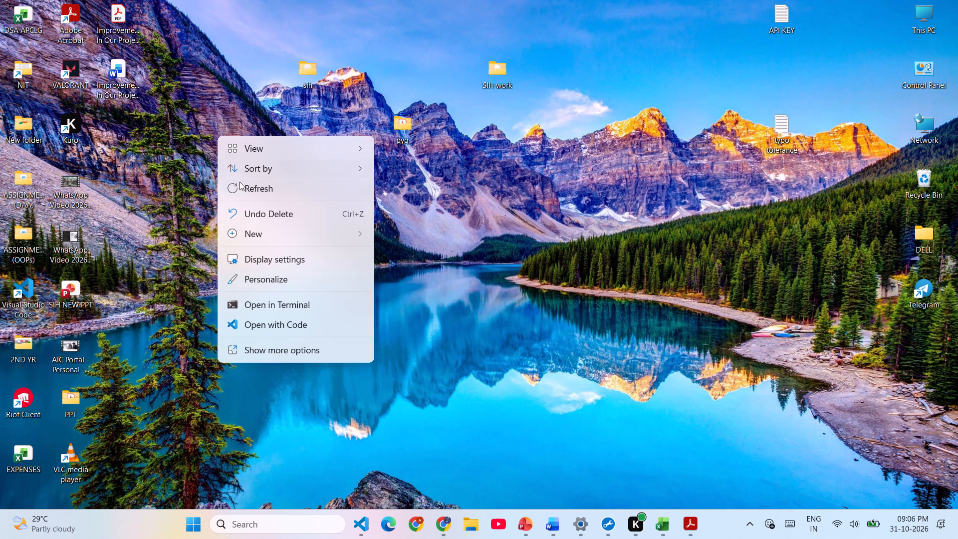
{"action": "left_click", "coordinate": [241, 183]}
{"action": "right_click", "coordinate": [169, 159]}
{"action": "left_click", "coordinate": [201, 213]}
{"action": "left_click", "coordinate": [282, 226]}
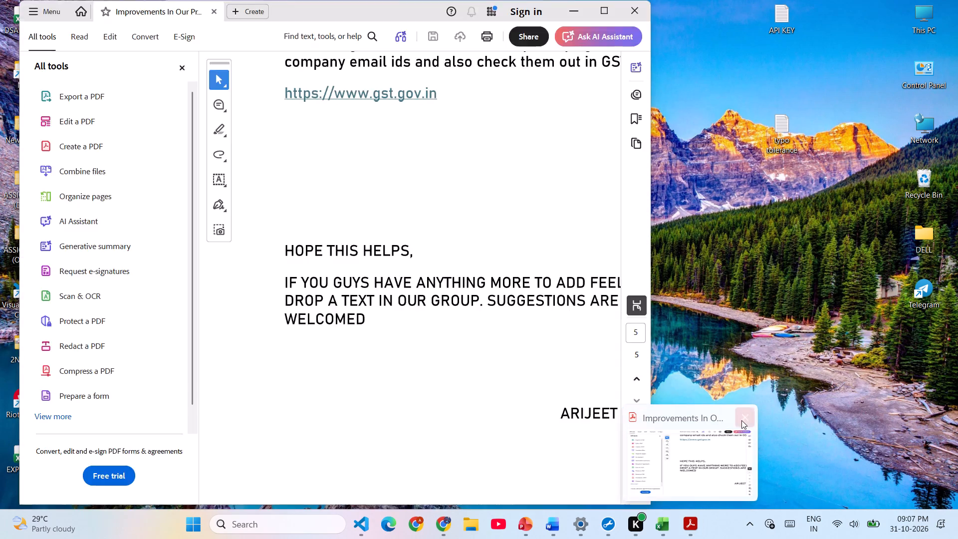
Close the open windows for the exported PDF, the EXPENSES workbook and the SIH work project in Visual Studio Code.
{"action": "left_click", "coordinate": [742, 419]}
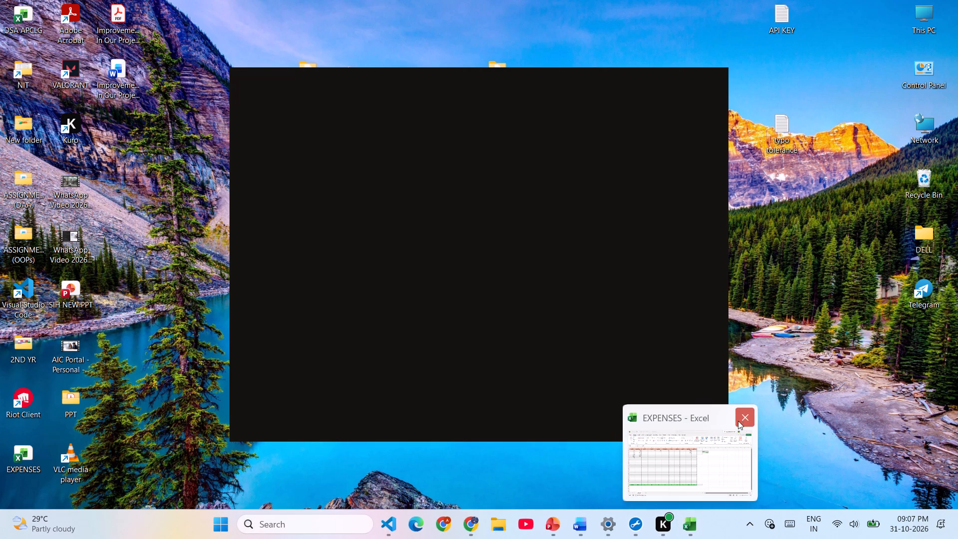
{"action": "left_click", "coordinate": [741, 421]}
{"action": "left_click", "coordinate": [957, 538]}
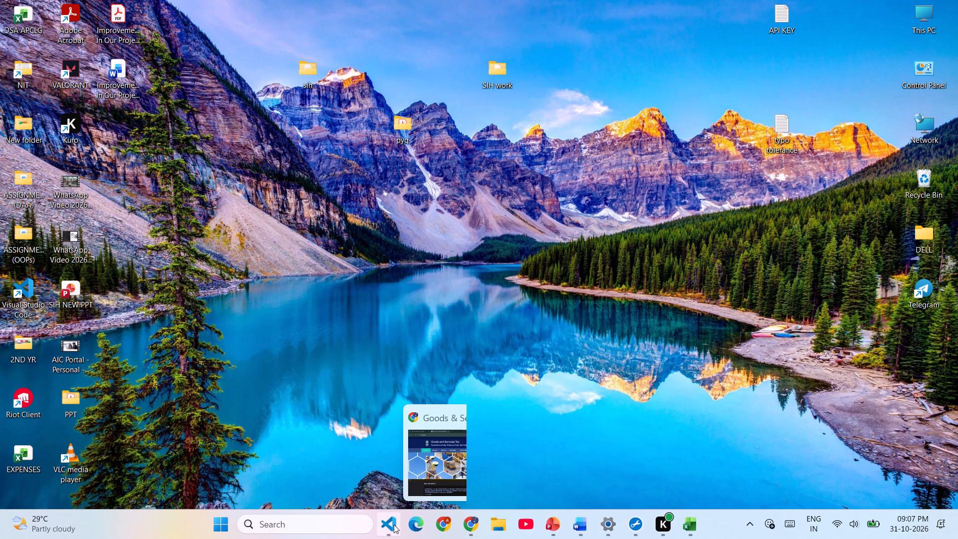
{"action": "left_click", "coordinate": [444, 419]}
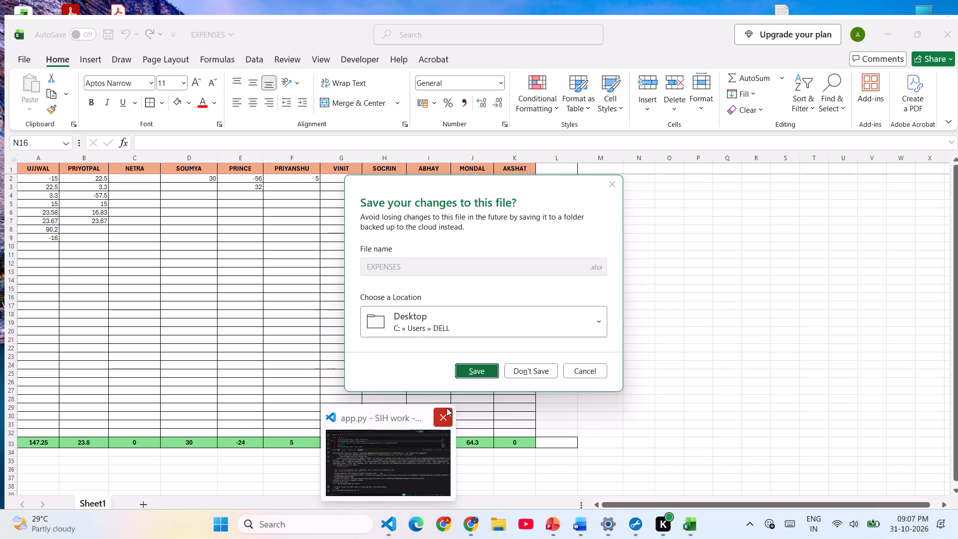
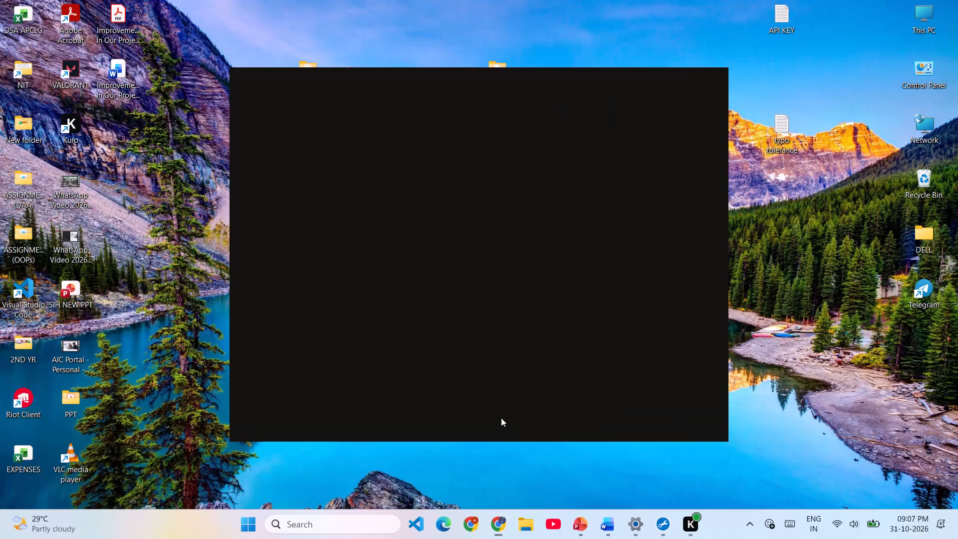
Close the "Improvements In Our Project" Word document and the SIH NEW PPT presentation in PowerPoint.
{"action": "left_click", "coordinate": [600, 518]}
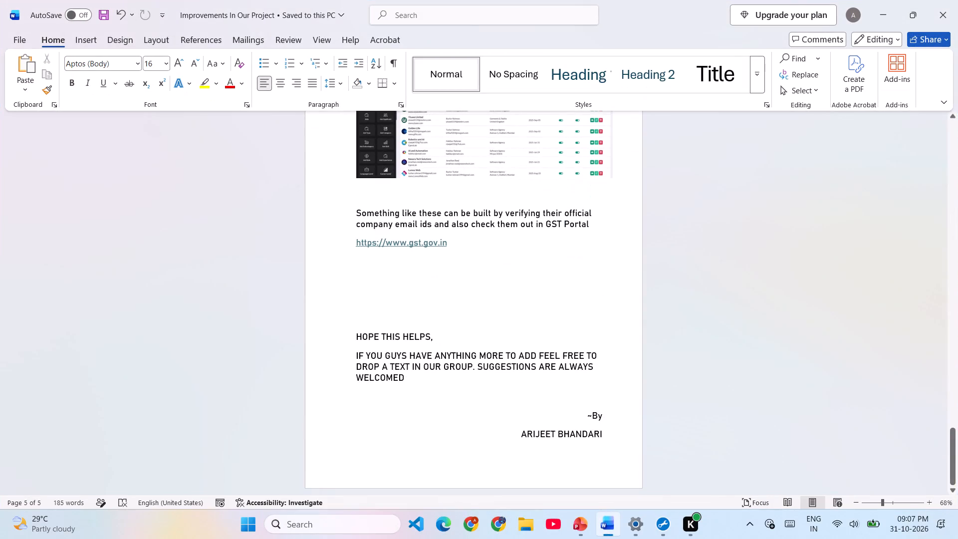
{"action": "left_click", "coordinate": [957, 0]}
{"action": "left_click", "coordinate": [592, 520]}
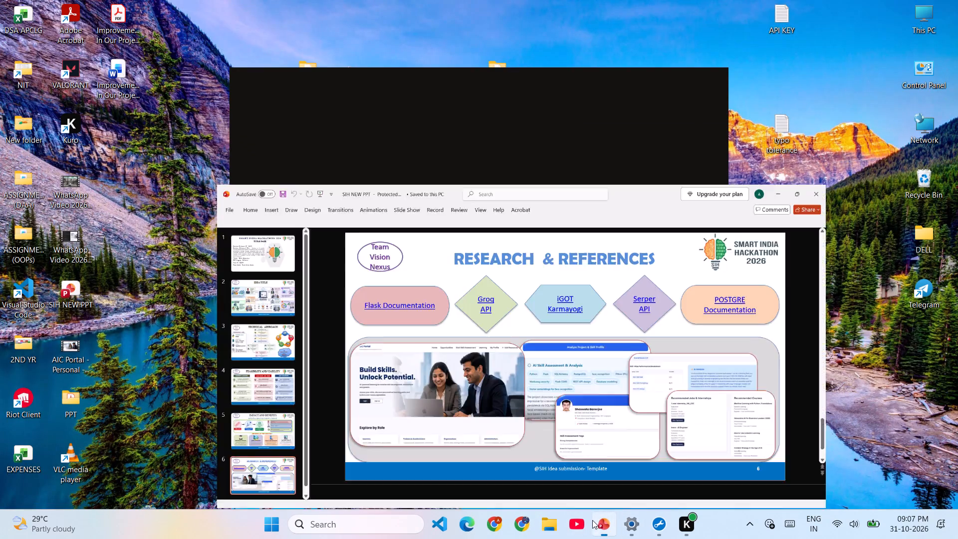
{"action": "left_click", "coordinate": [957, 0]}
Switch the Windows colour mode to Dark in the open Settings window and close Settings.
{"action": "left_click", "coordinate": [625, 517]}
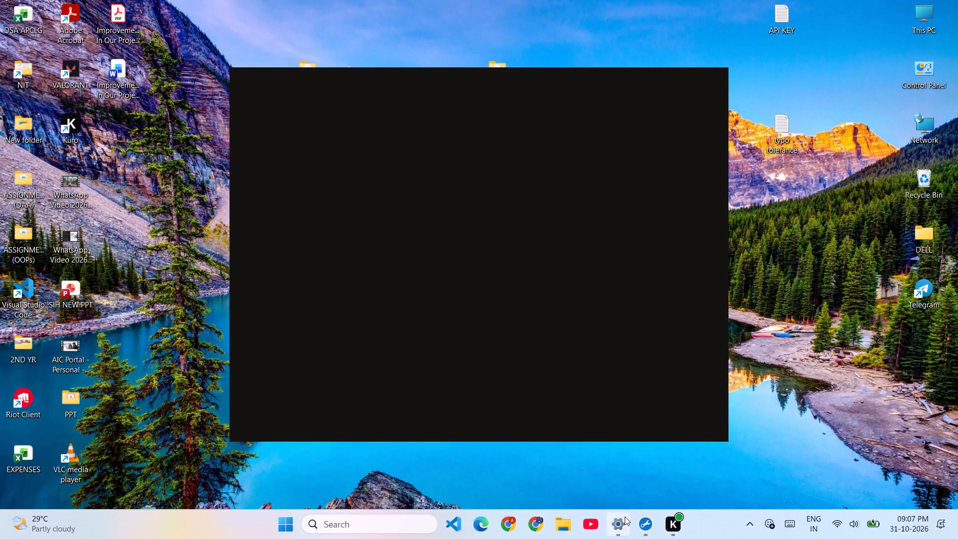
{"action": "left_click", "coordinate": [649, 222]}
{"action": "left_click", "coordinate": [631, 241]}
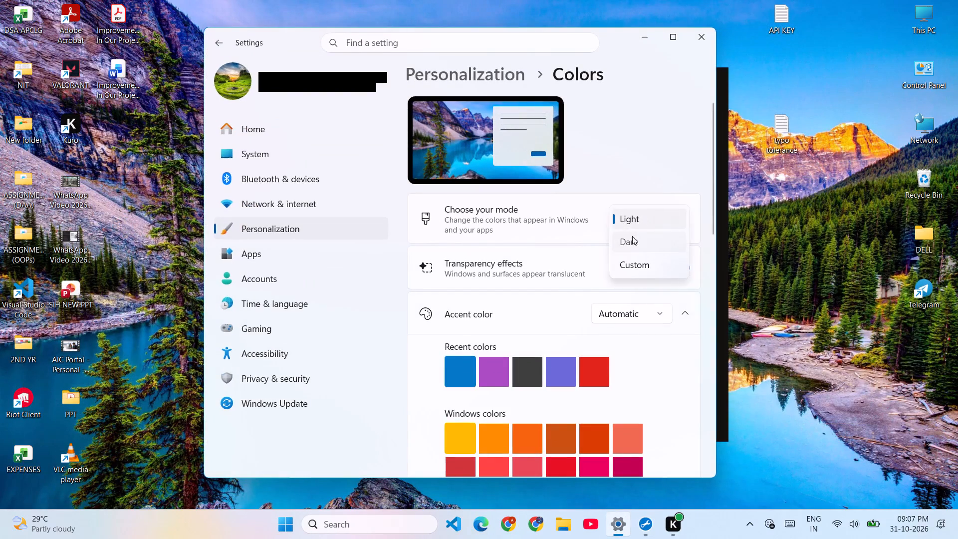
{"action": "left_click", "coordinate": [698, 32]}
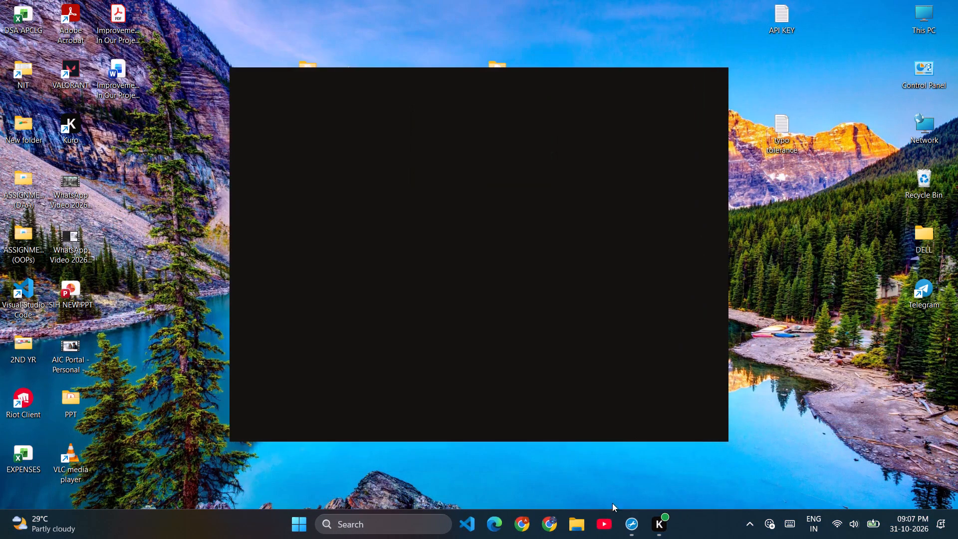
Open WhatsApp from the pinned apps.
{"action": "left_click", "coordinate": [292, 523]}
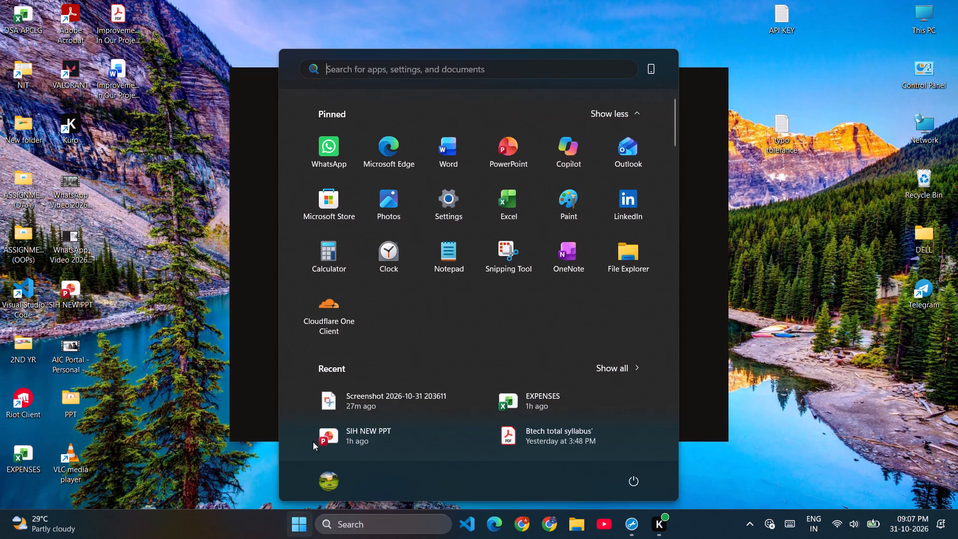
{"action": "left_click", "coordinate": [309, 141]}
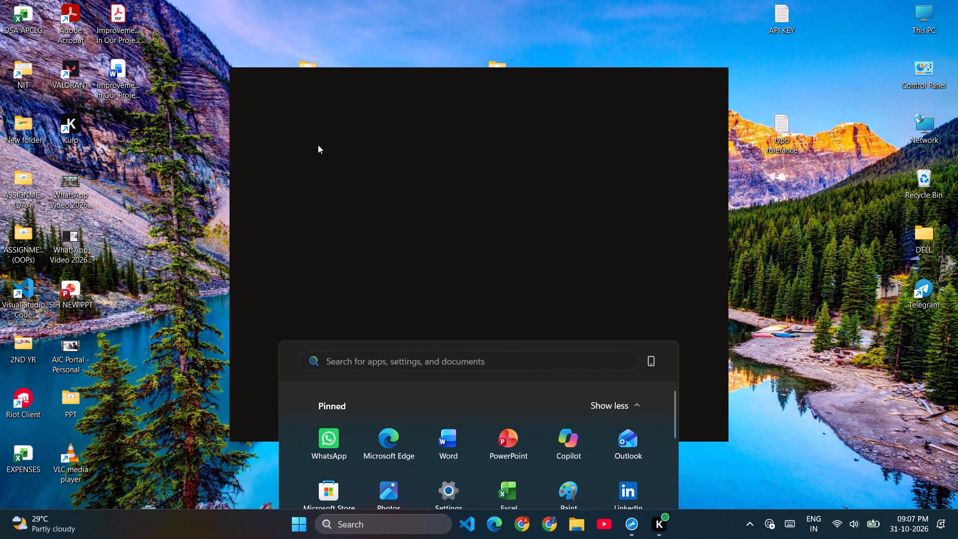
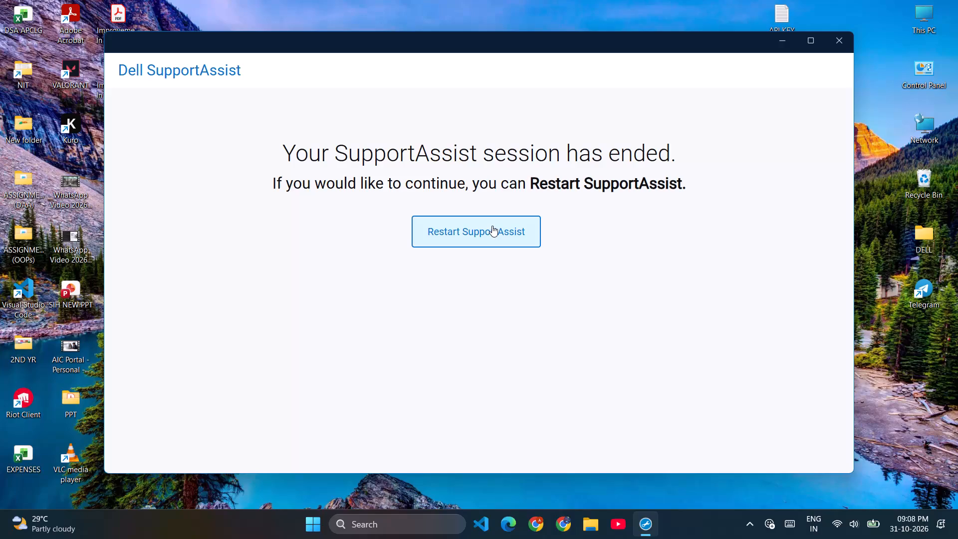
Restart the ended Dell SupportAssist session.
{"action": "left_click", "coordinate": [492, 226]}
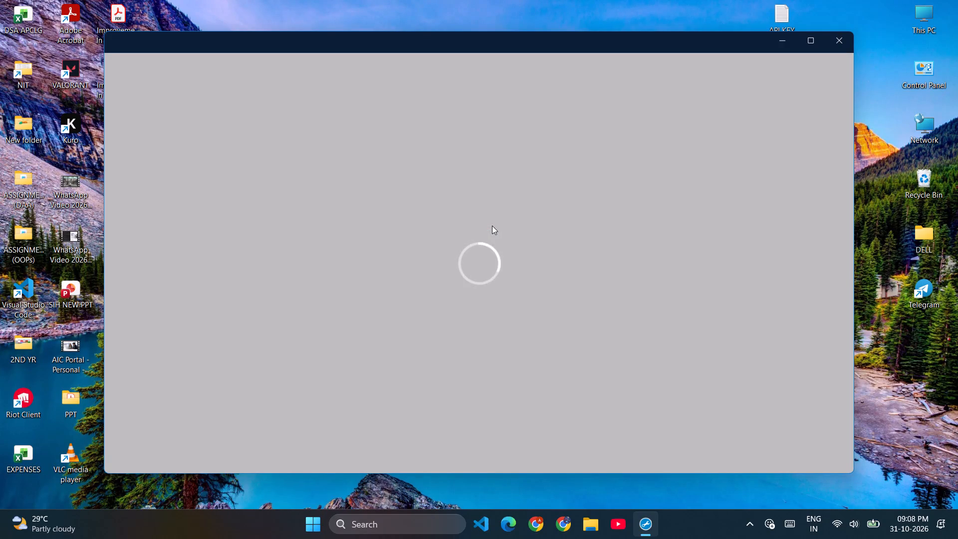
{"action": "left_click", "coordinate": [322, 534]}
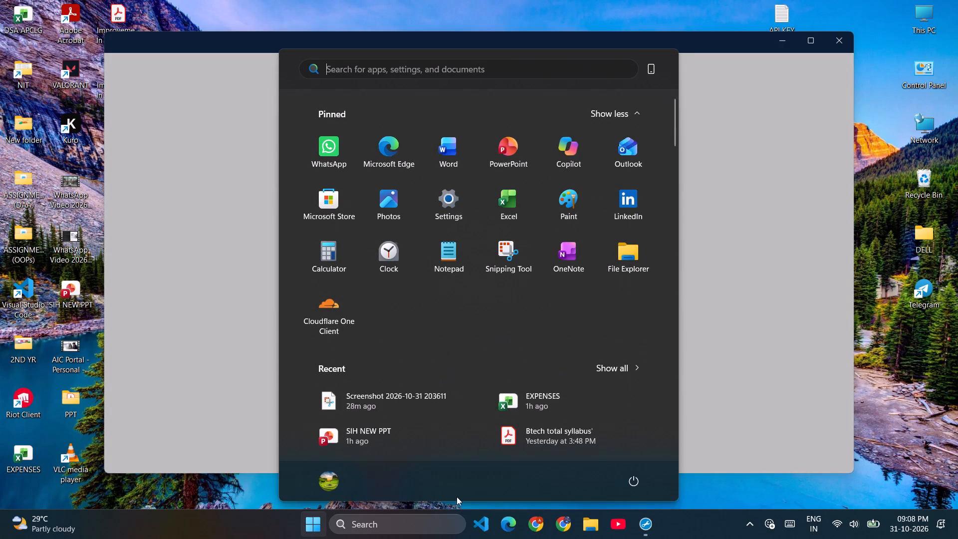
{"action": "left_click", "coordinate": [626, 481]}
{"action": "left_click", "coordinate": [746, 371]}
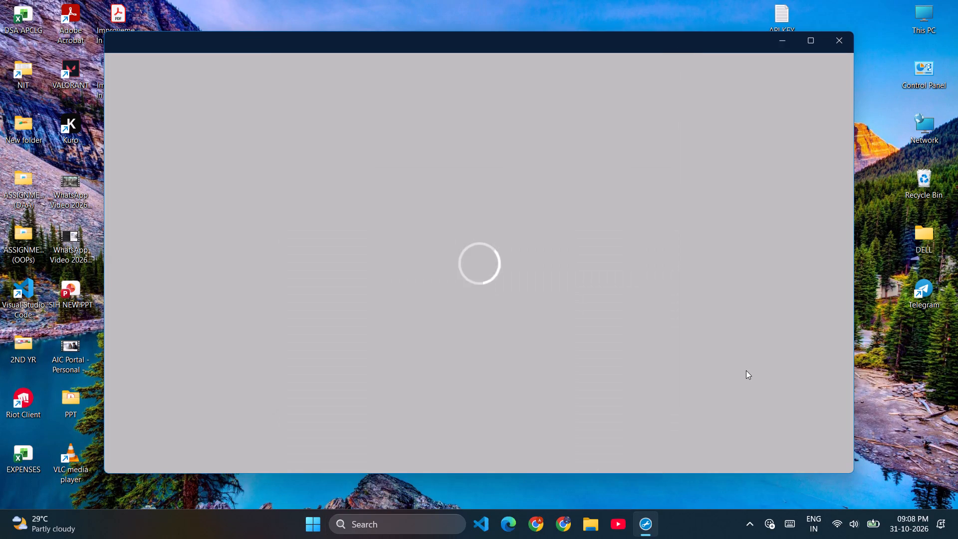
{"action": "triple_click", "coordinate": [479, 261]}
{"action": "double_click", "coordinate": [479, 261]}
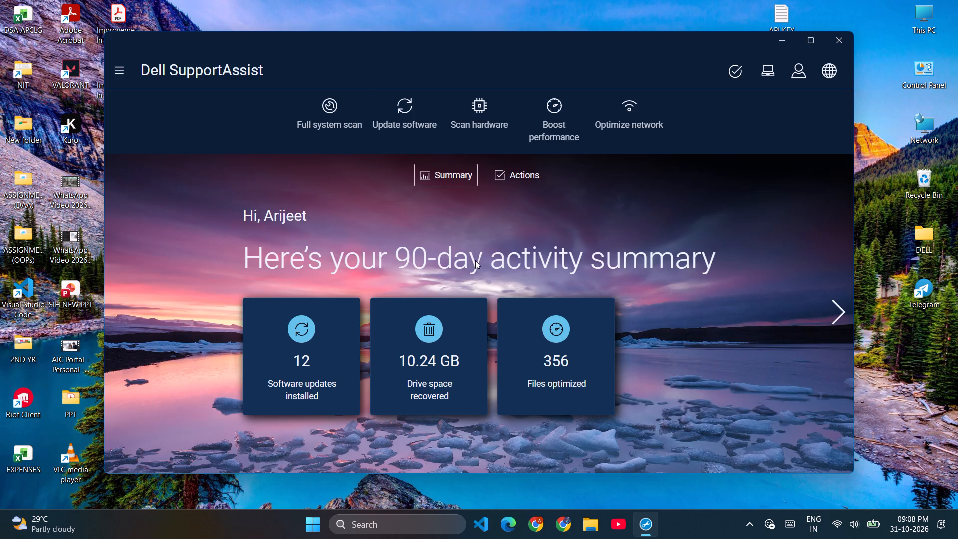
Try to run only the Check for updates task in SupportAssist.
{"action": "left_click", "coordinate": [386, 109]}
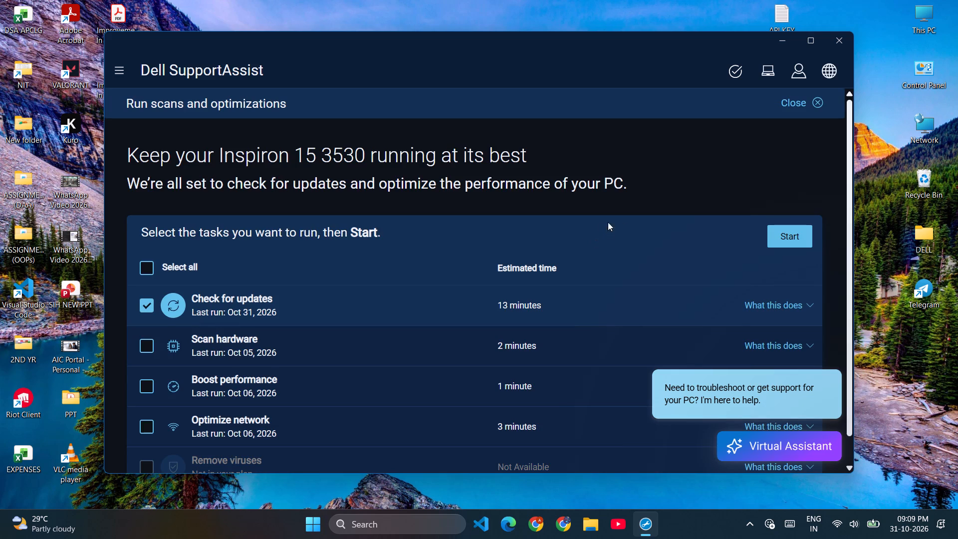
{"action": "left_click", "coordinate": [782, 235]}
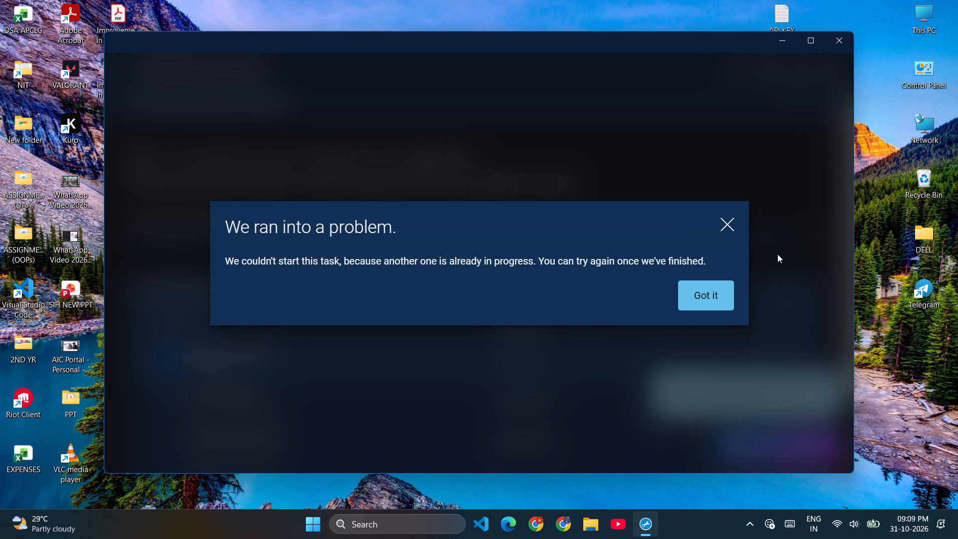
{"action": "left_click", "coordinate": [719, 293]}
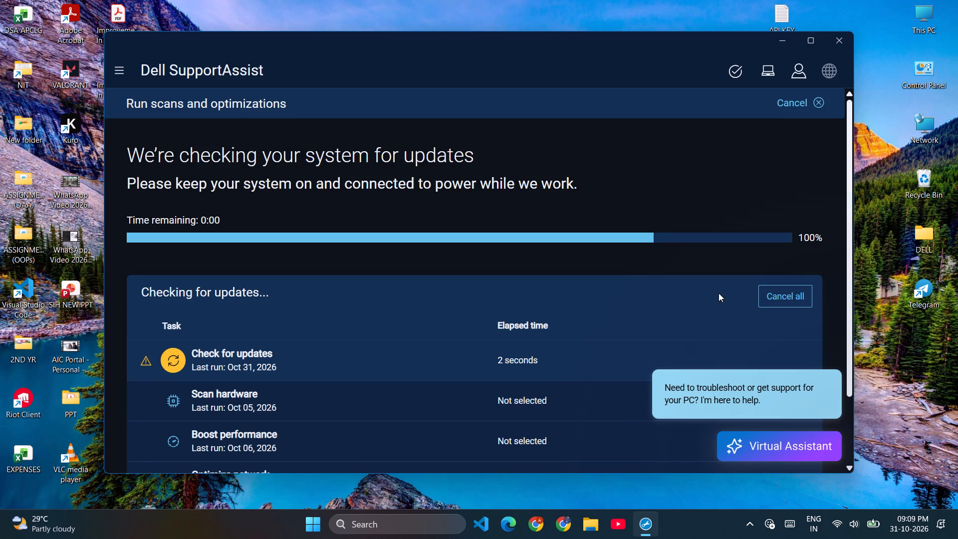
Examine the explanation of what happened for the Check for updates task in the completed tasks list.
{"action": "scroll", "coordinate": [587, 263], "scroll_direction": "down", "scroll_amount": 8}
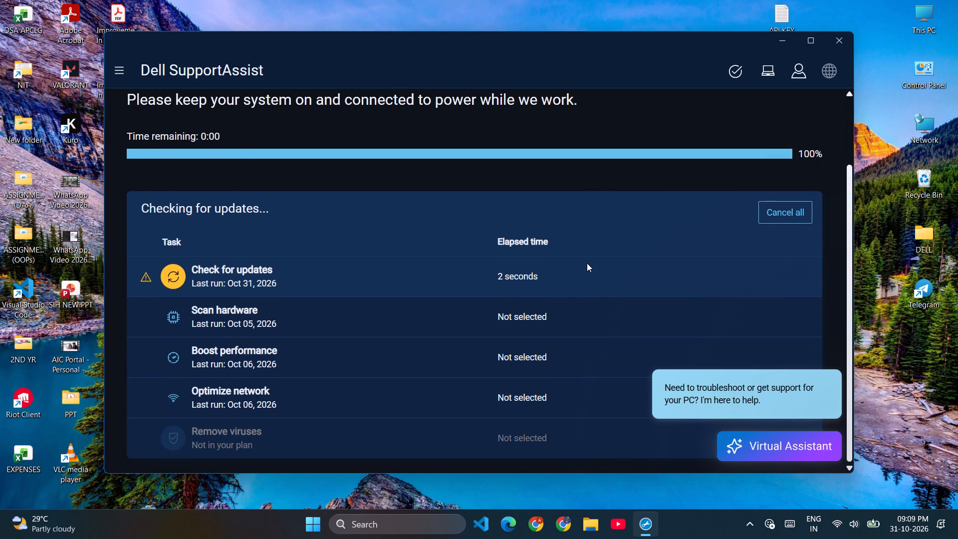
{"action": "scroll", "coordinate": [454, 240], "scroll_direction": "down", "scroll_amount": 2}
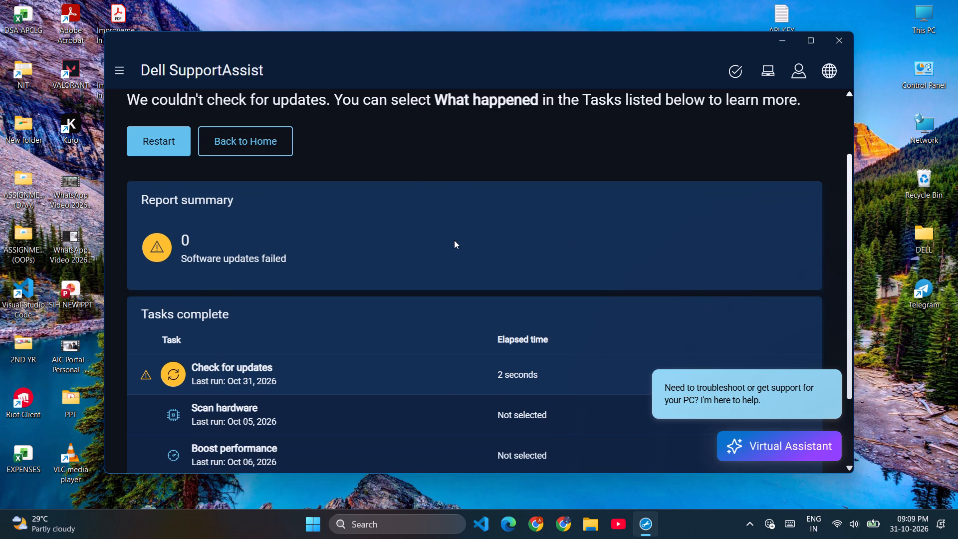
{"action": "scroll", "coordinate": [454, 240], "scroll_direction": "down", "scroll_amount": 5}
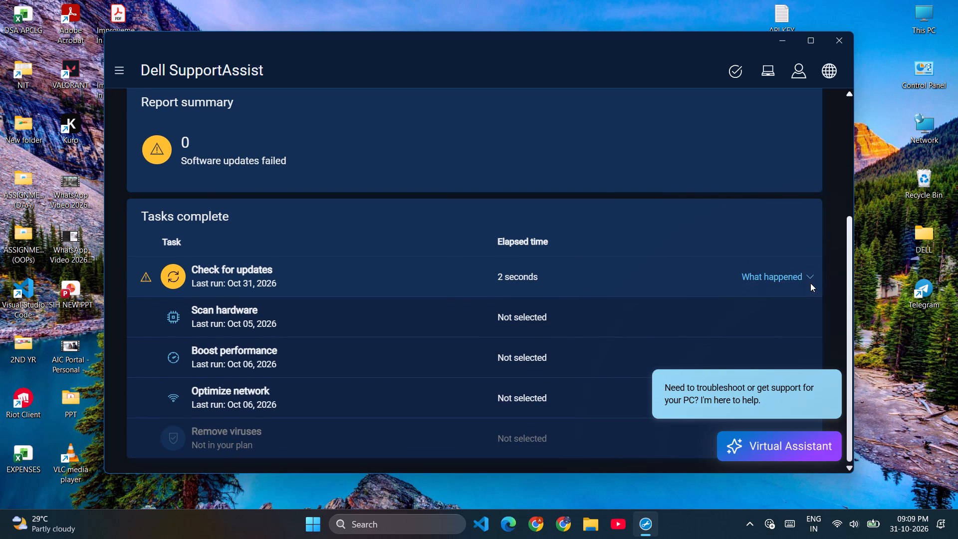
{"action": "left_click", "coordinate": [808, 276]}
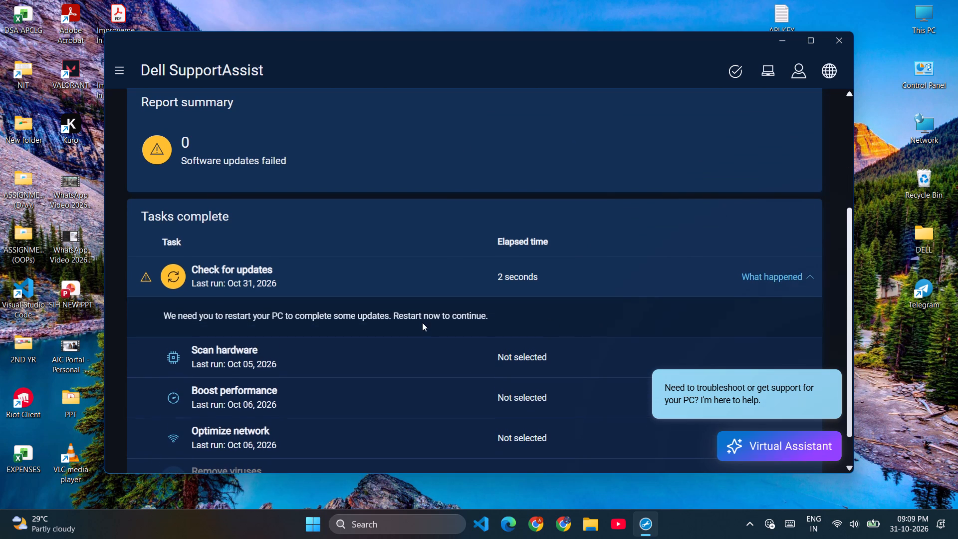
{"action": "triple_click", "coordinate": [423, 316]}
{"action": "triple_click", "coordinate": [423, 316]}
Restart the PC immediately from the SupportAssist update report.
{"action": "scroll", "coordinate": [423, 316], "scroll_direction": "up", "scroll_amount": 6}
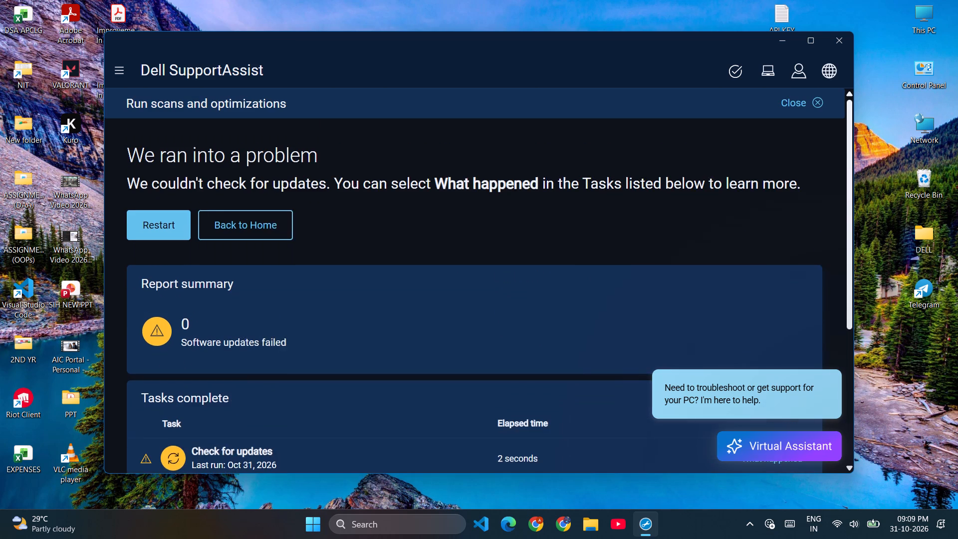
{"action": "scroll", "coordinate": [423, 316], "scroll_direction": "up", "scroll_amount": 6}
{"action": "left_click", "coordinate": [160, 227]}
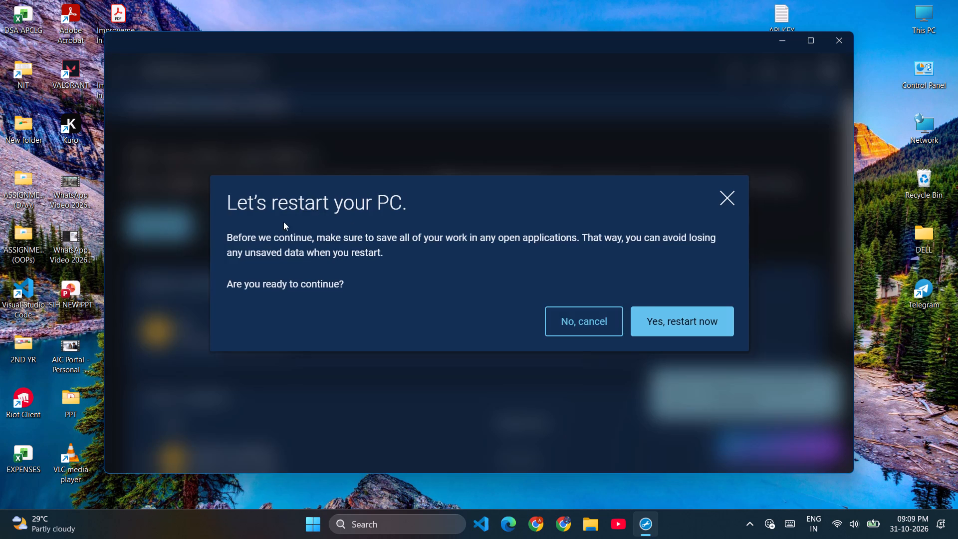
{"action": "left_click", "coordinate": [667, 319]}
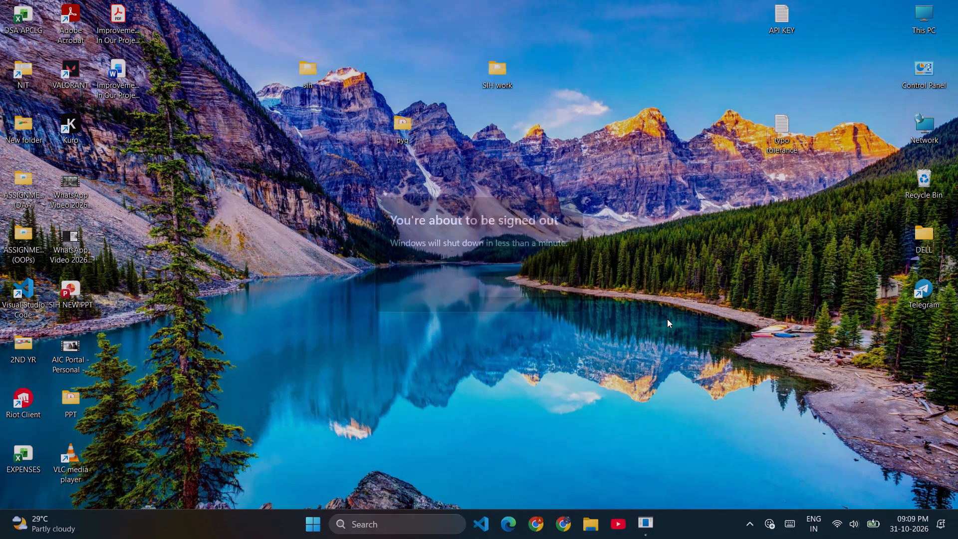